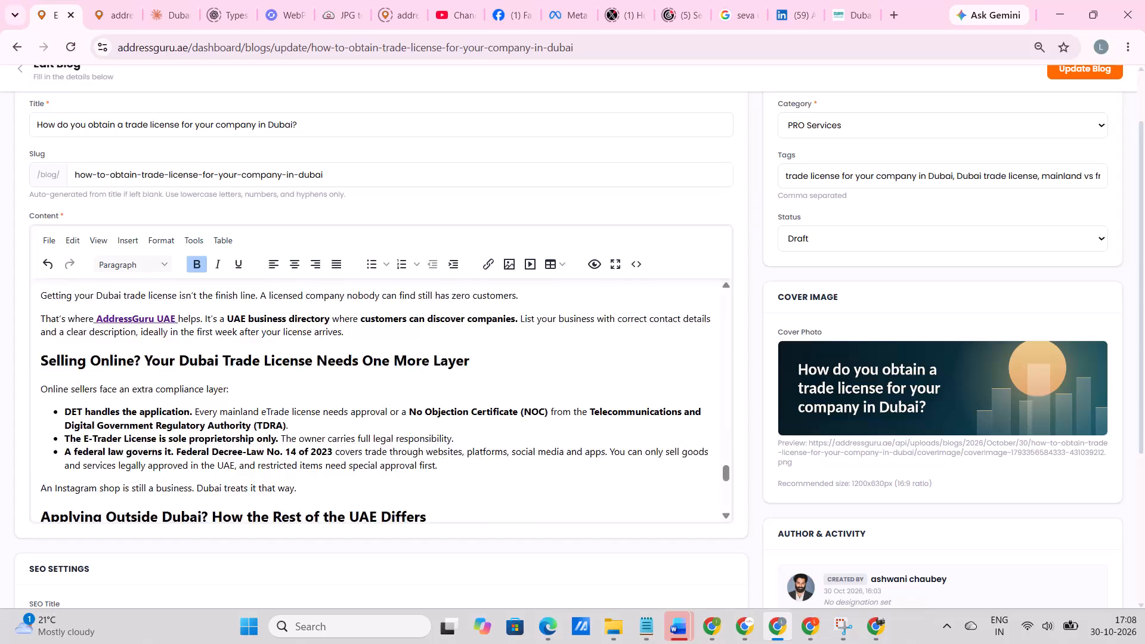
Review the rest of the Dubai trade license blog and its SEO settings, and save the blog update.
scroll(350, 430, "left", 1)
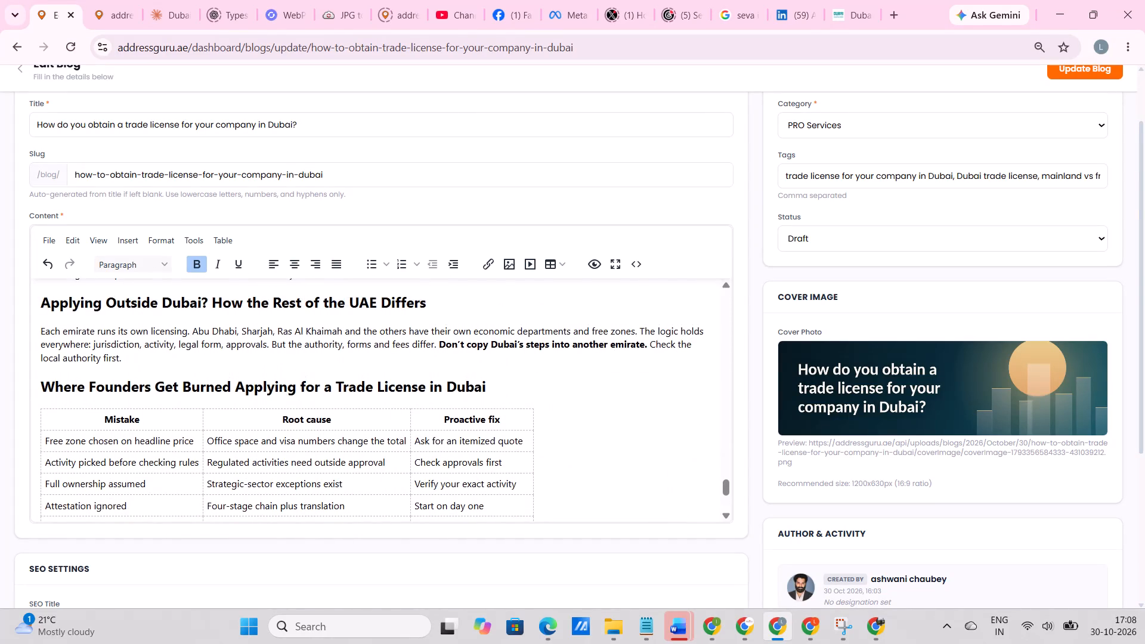
scroll(350, 431, "down", 9)
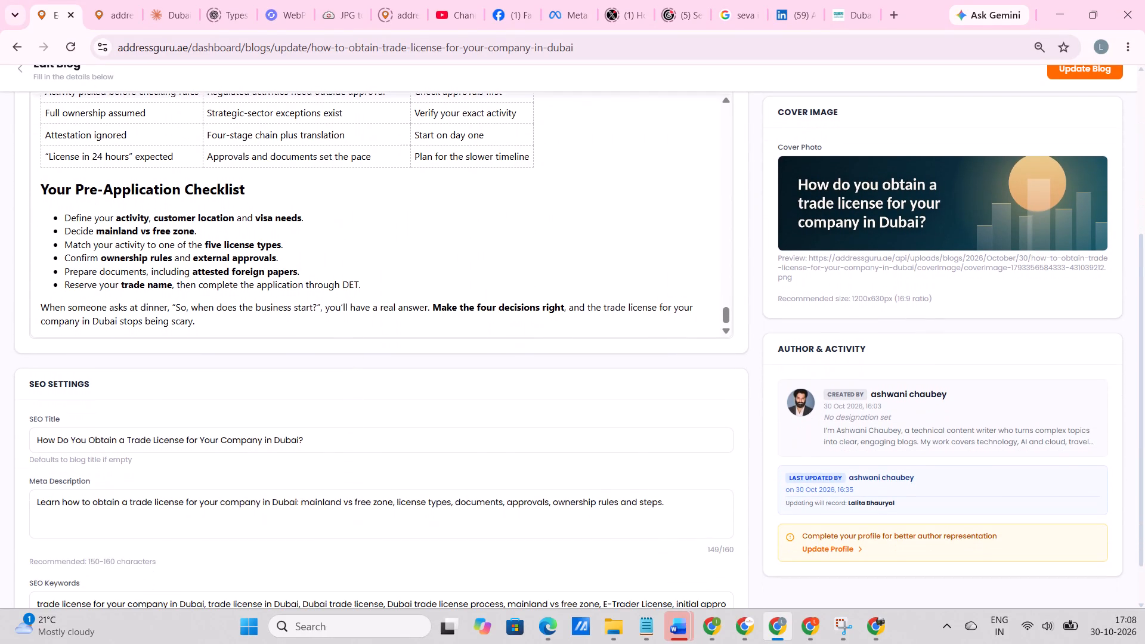
scroll(349, 432, "down", 1)
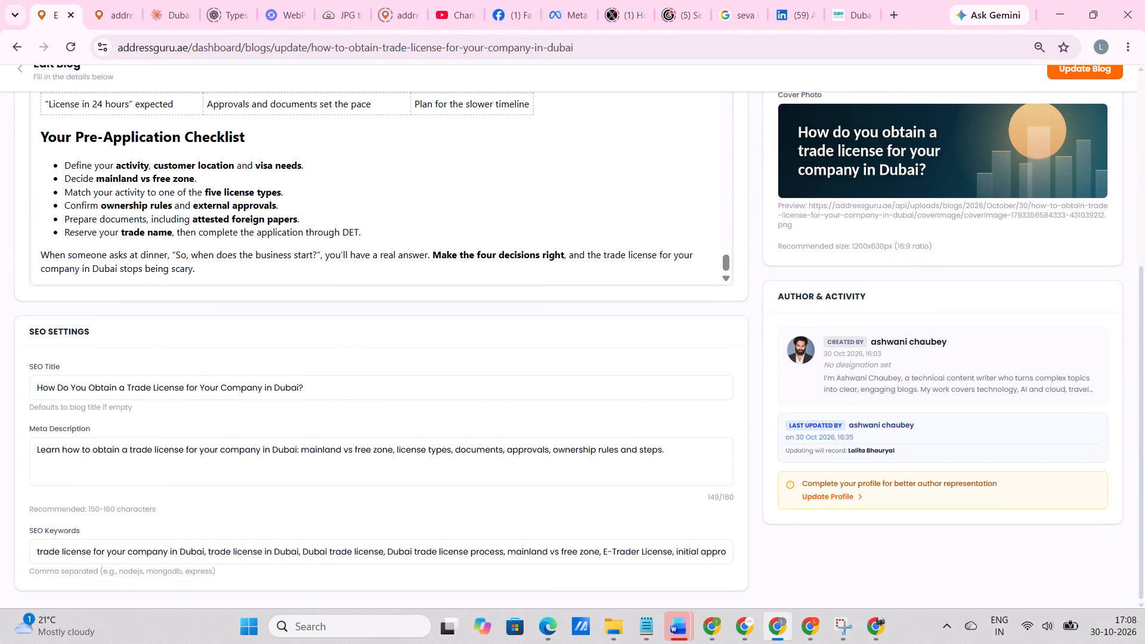
scroll(704, 383, "up", 5)
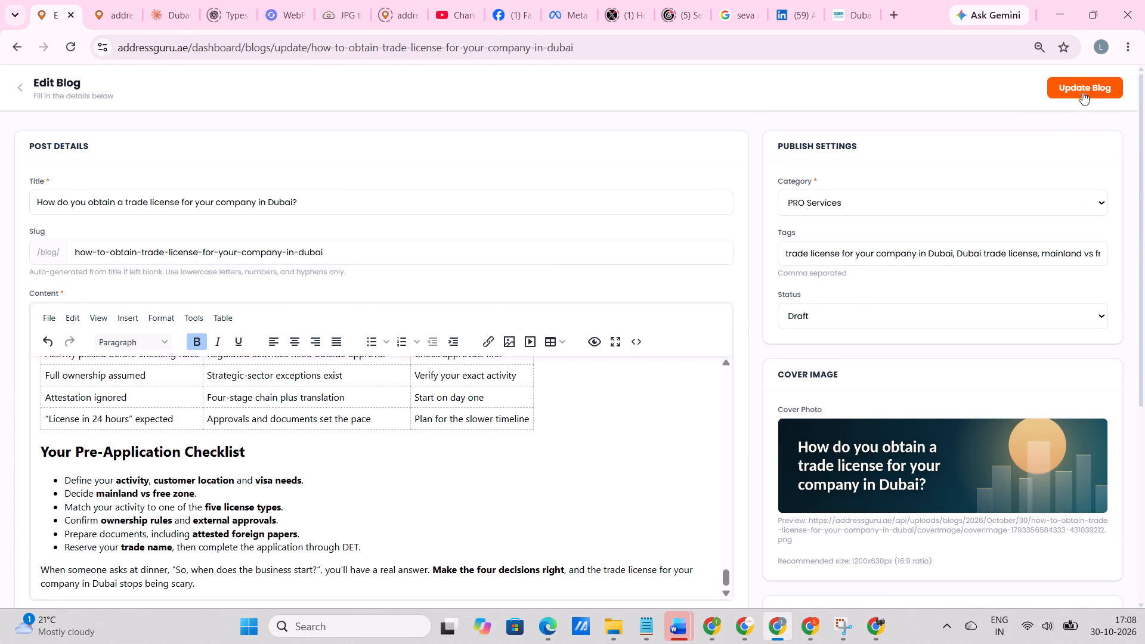
left_click(1082, 88)
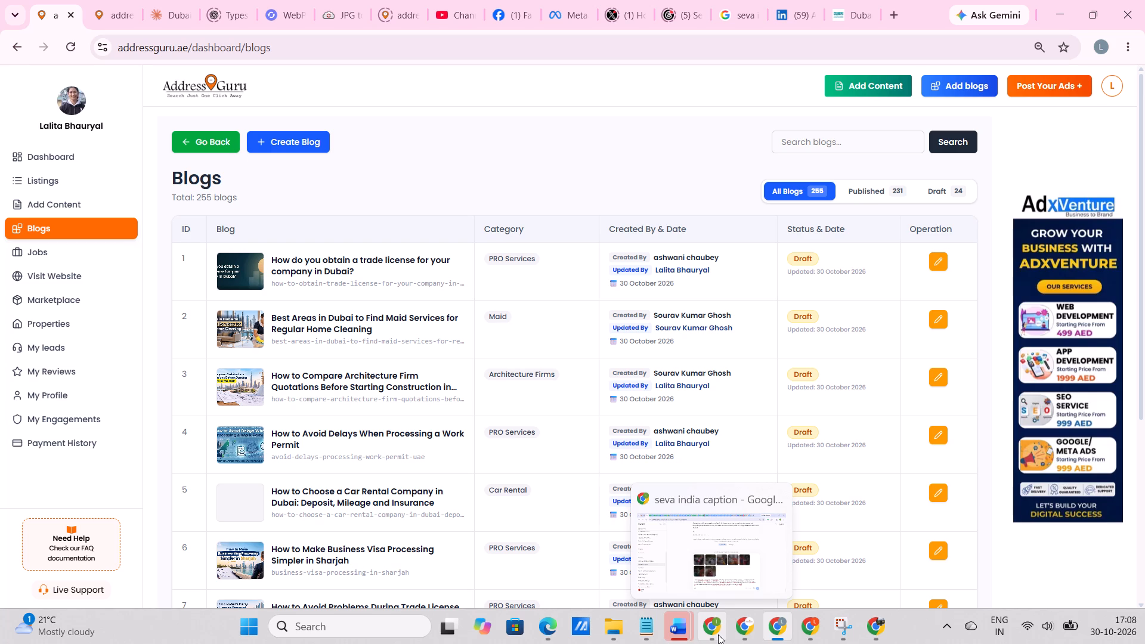
Switch to the intern JD spreadsheet and examine the blog titles and their completion statuses.
left_click(718, 634)
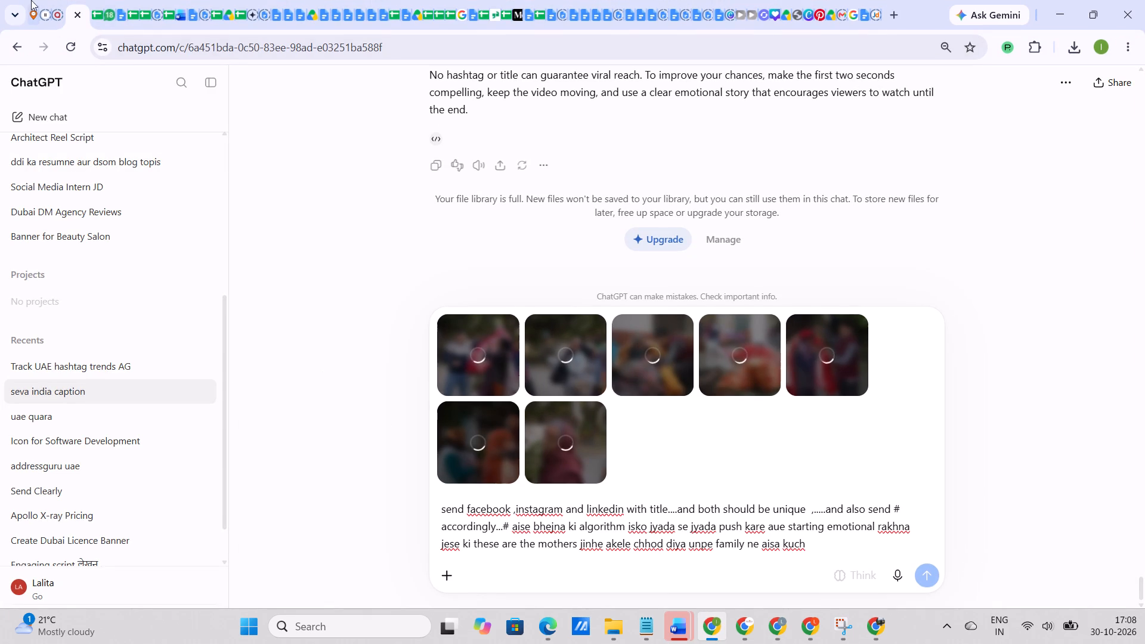
left_click(99, 0)
scroll(725, 434, "down", 3)
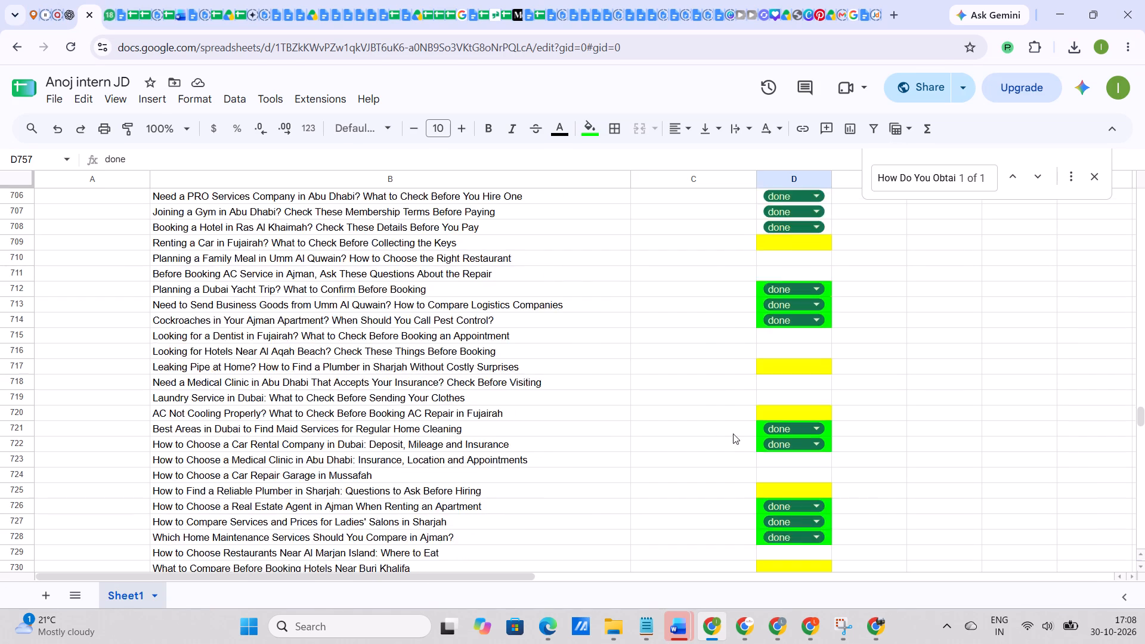
scroll(733, 434, "down", 8)
scroll(734, 434, "up", 2)
scroll(733, 434, "right", 8)
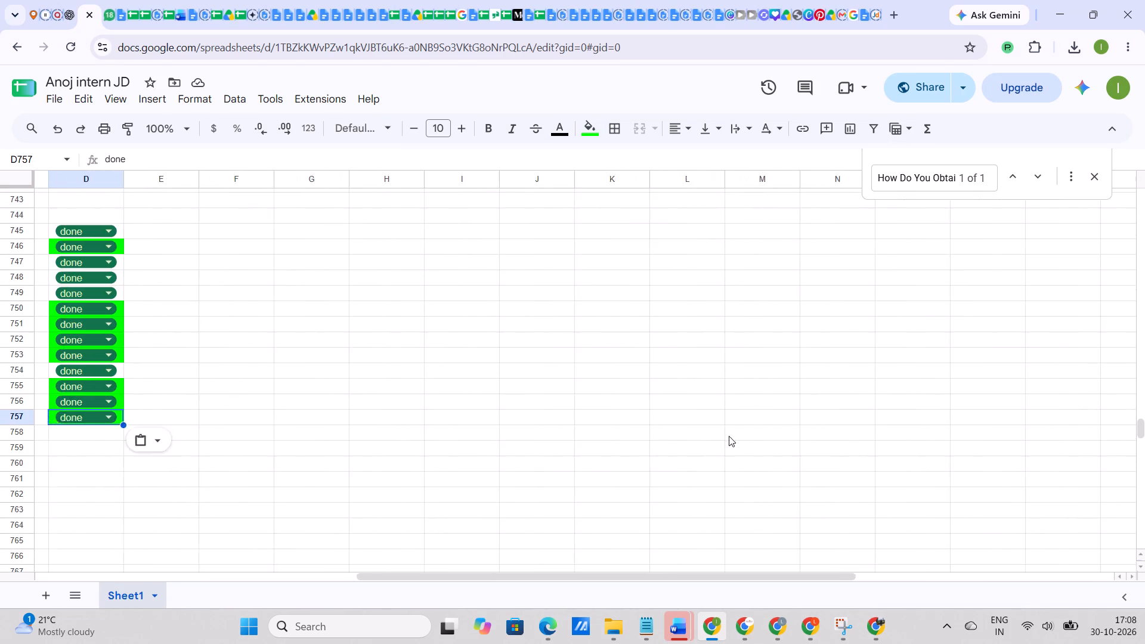
scroll(727, 438, "right", 3)
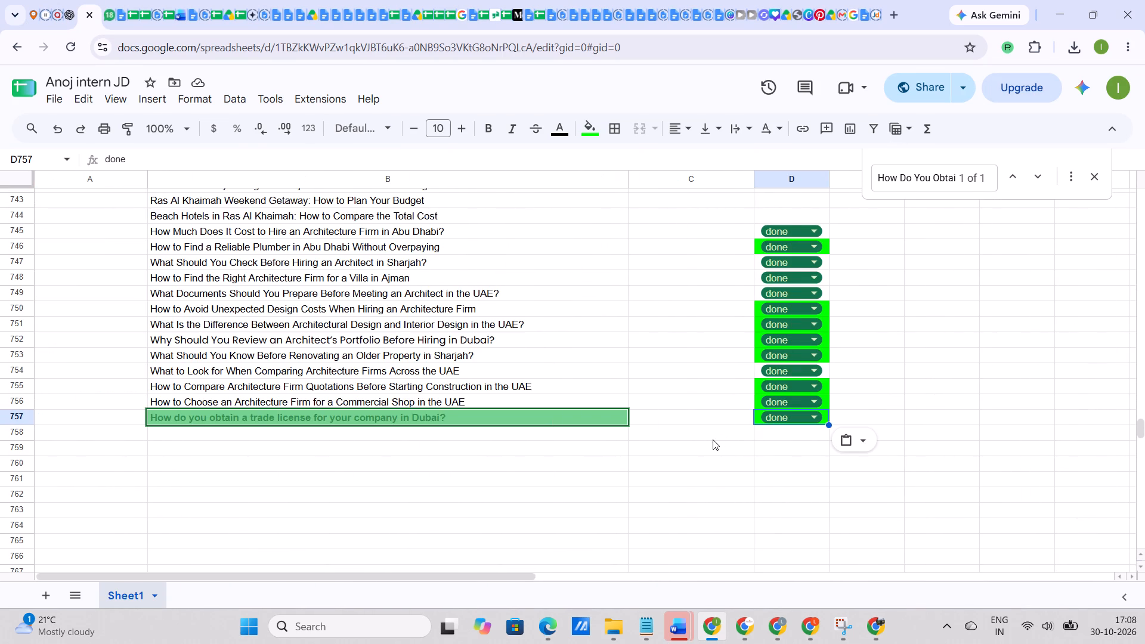
scroll(713, 439, "up", 2)
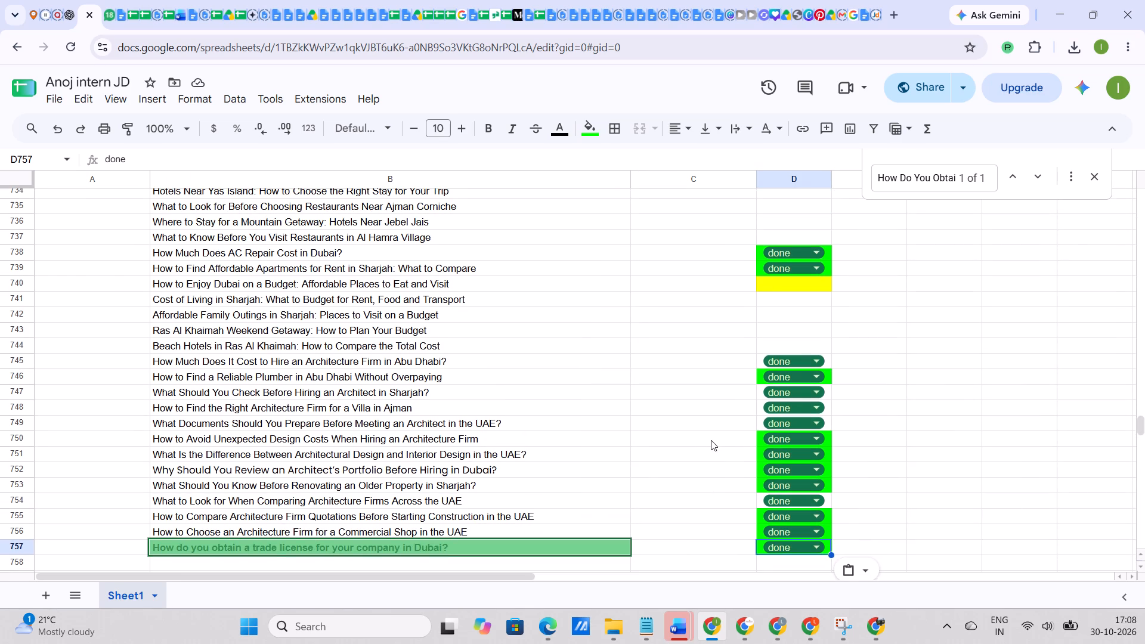
scroll(710, 441, "up", 5)
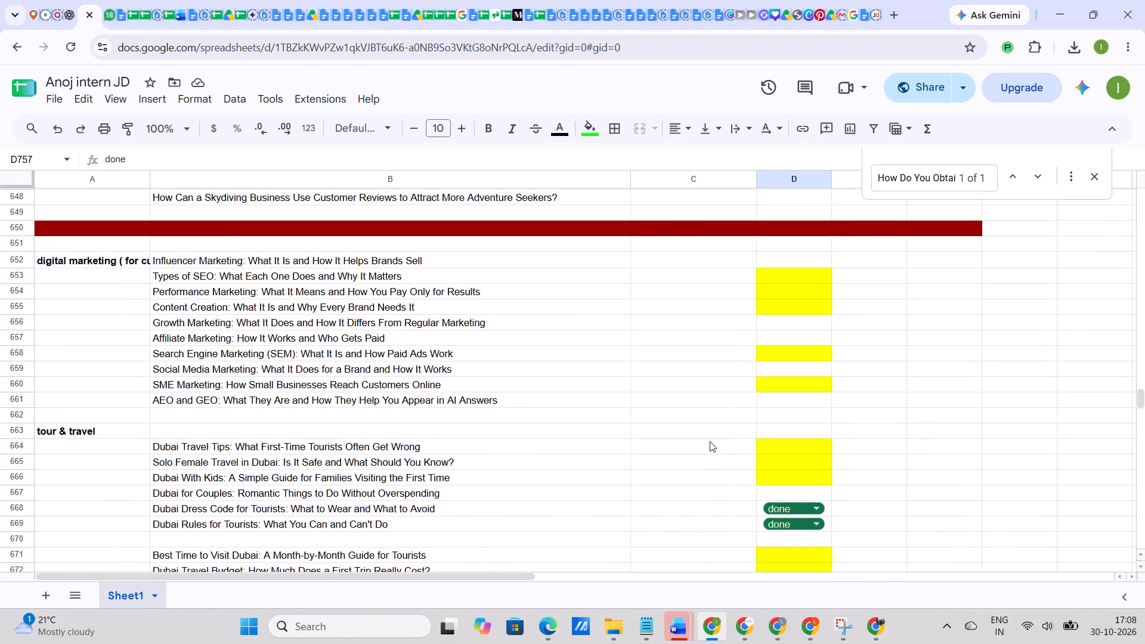
scroll(710, 441, "up", 1)
Return to the AddressGuru blogs dashboard, reload it and check the statuses of the most recent blogs.
left_click(793, 637)
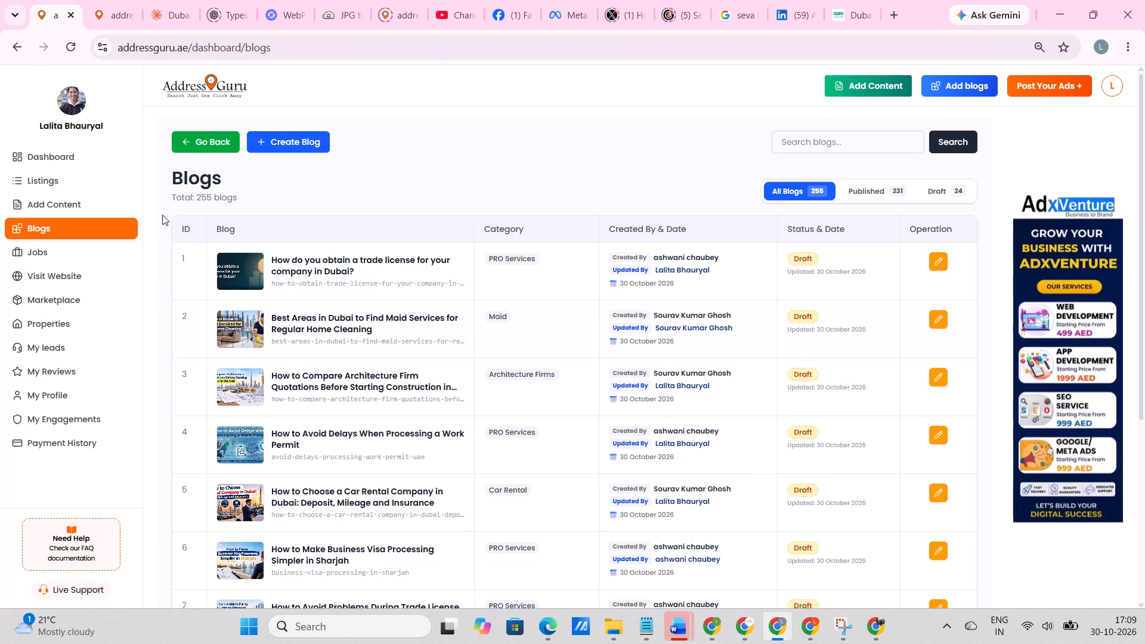
left_click(76, 52)
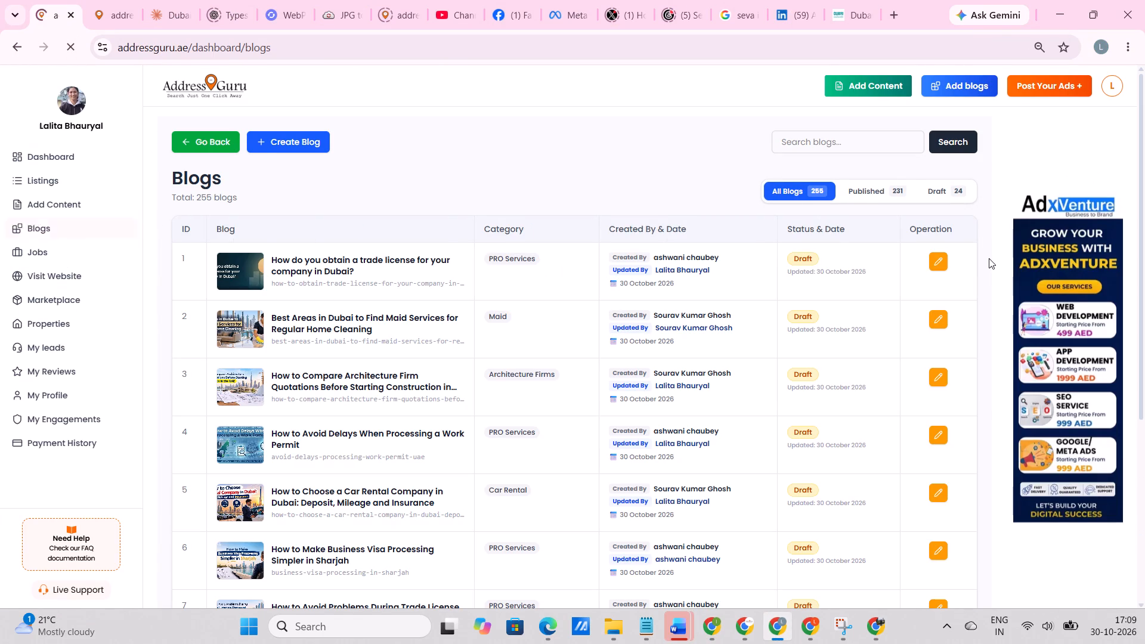
scroll(989, 258, "left", 4)
scroll(989, 258, "down", 1)
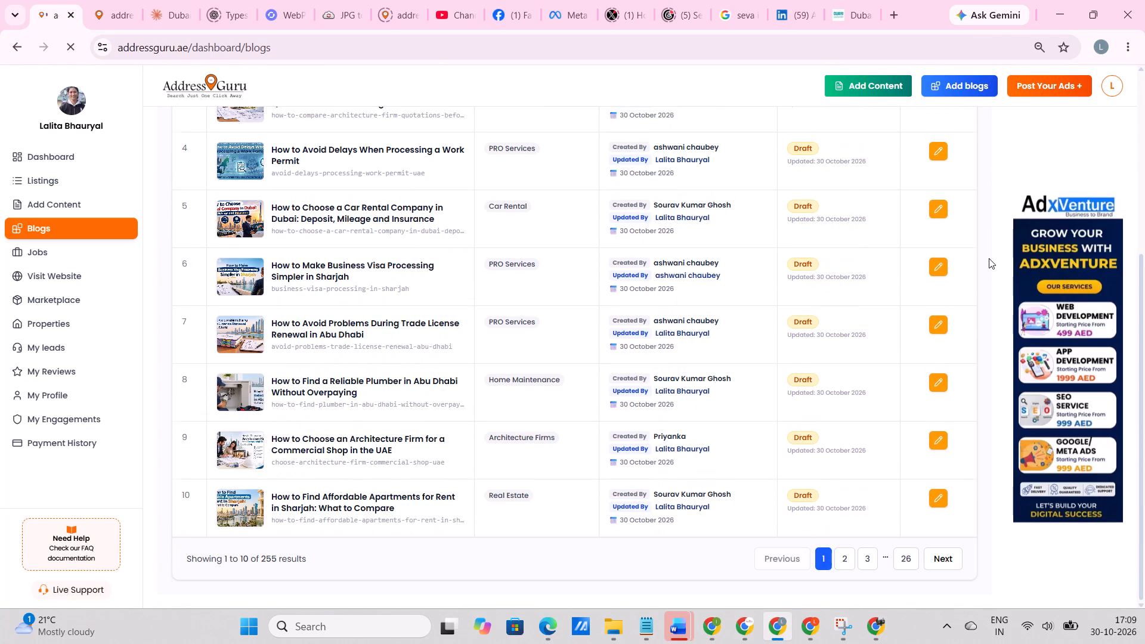
scroll(989, 258, "down", 1)
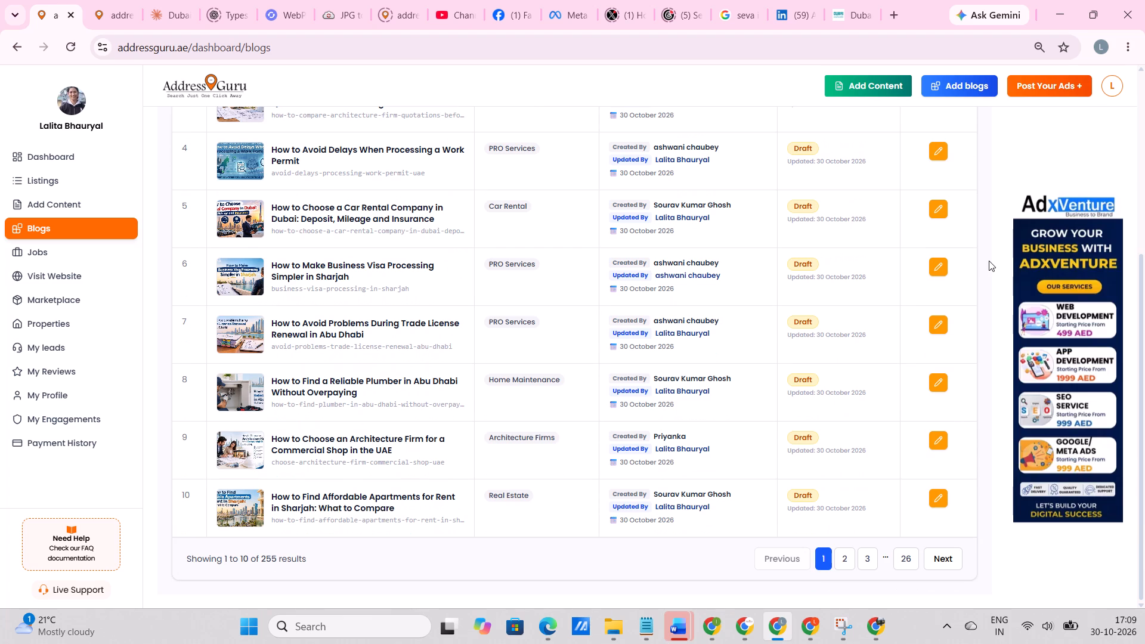
scroll(989, 261, "up", 6)
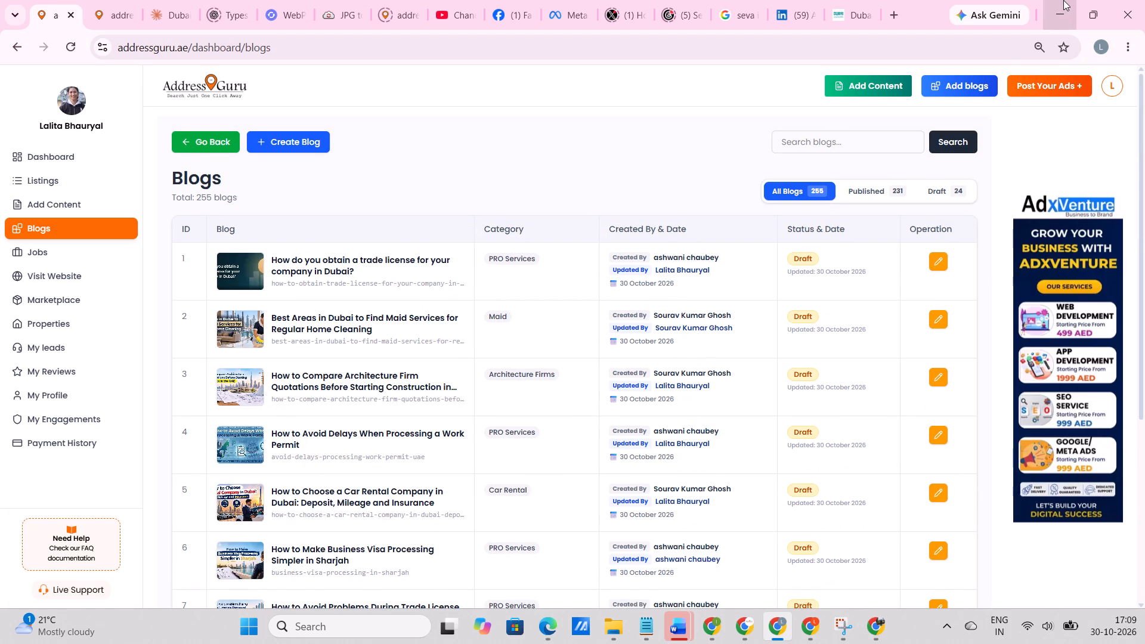
Switch to the AddressGuru admin panel and open the user management list.
left_click(1063, 0)
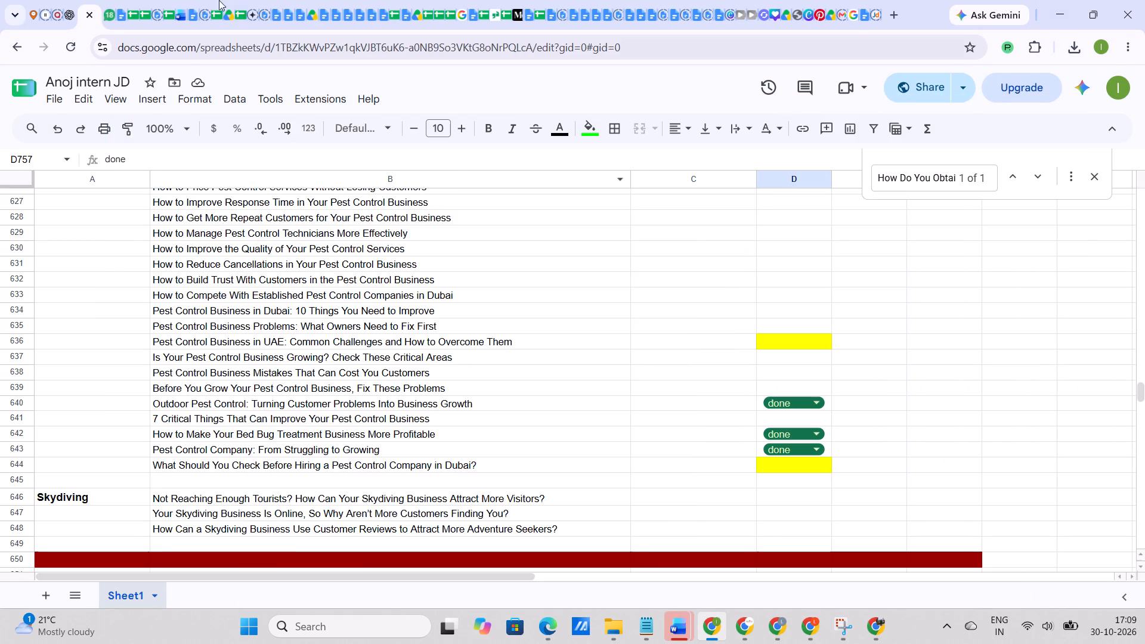
left_click(35, 0)
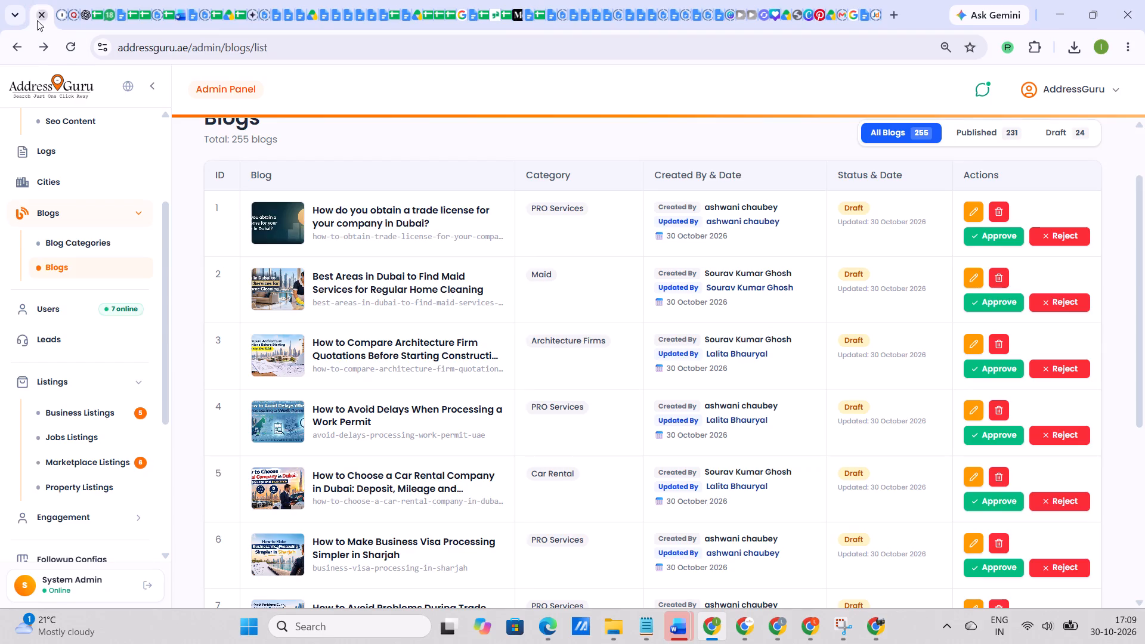
left_click(79, 314)
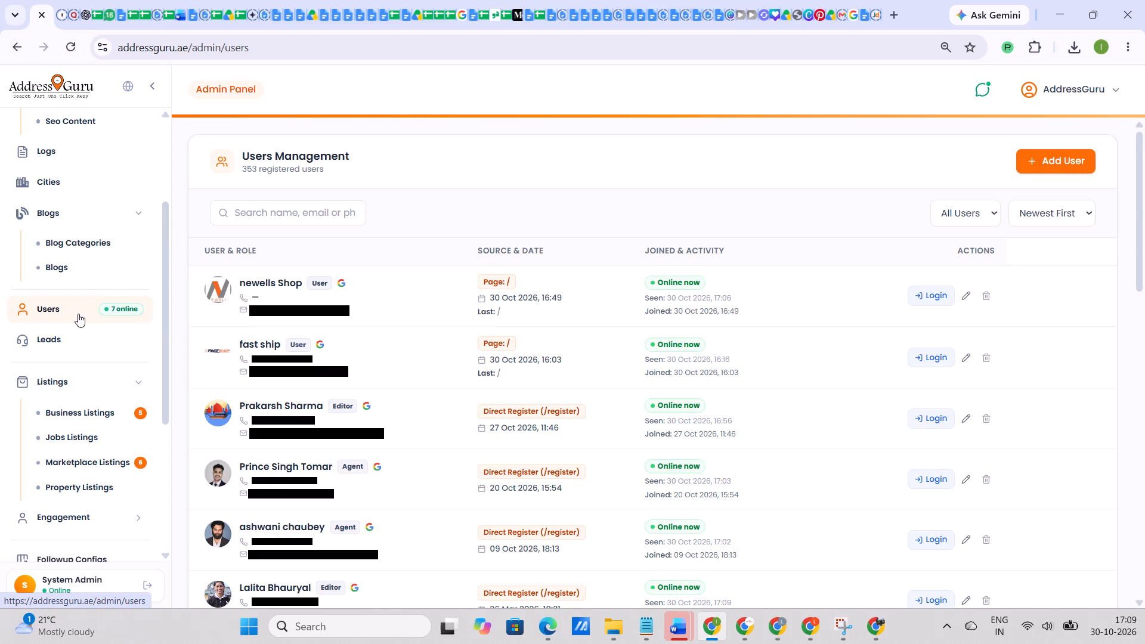
Examine the pending business listings in the admin panel, first the completed ones, then the incomplete ones.
left_click(121, 410)
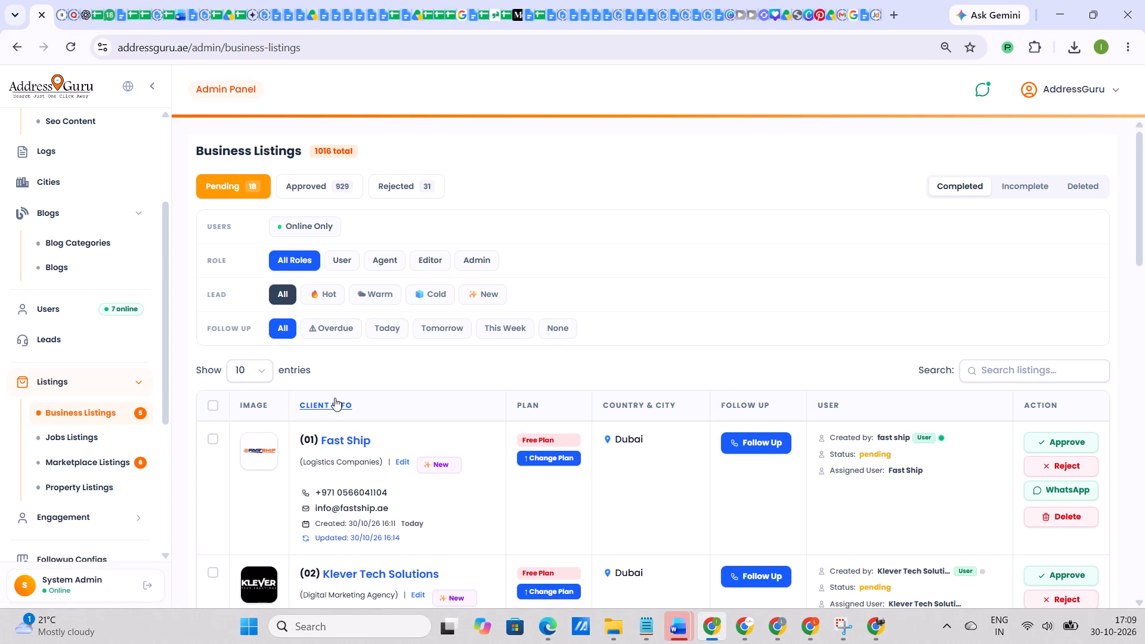
scroll(448, 438, "up", 1)
scroll(315, 462, "down", 4)
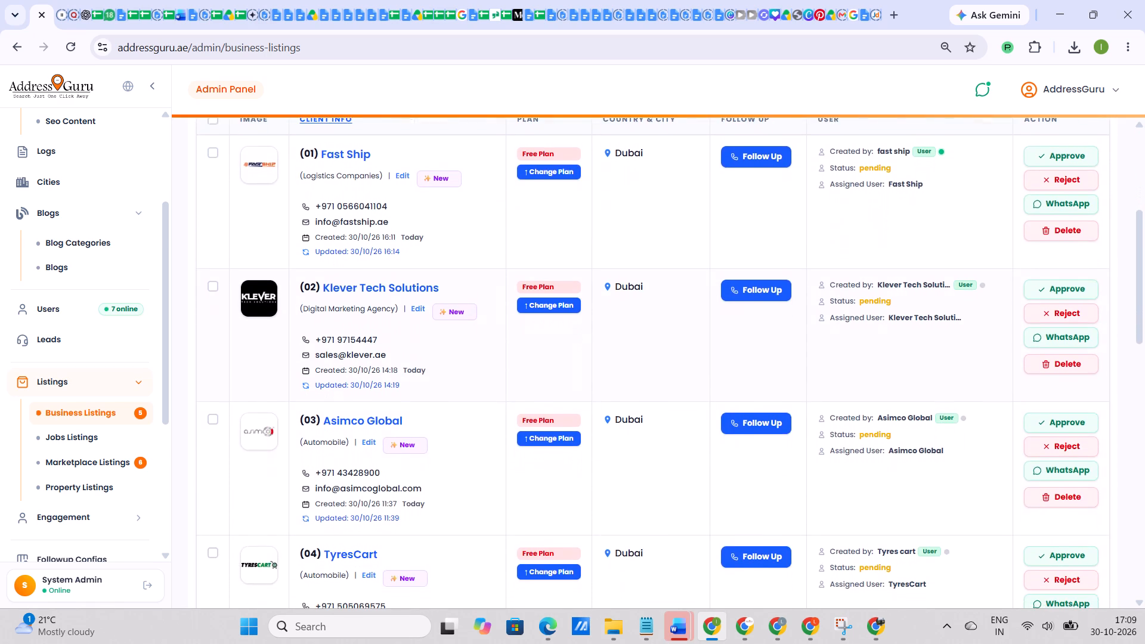
scroll(325, 476, "down", 3)
scroll(329, 476, "up", 6)
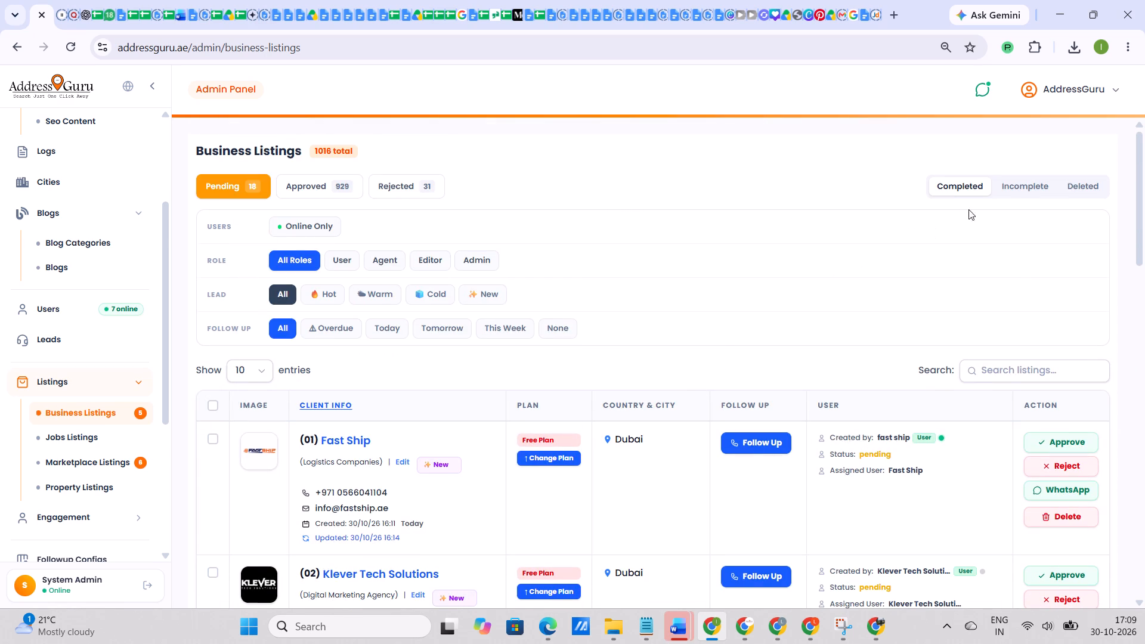
left_click(1002, 193)
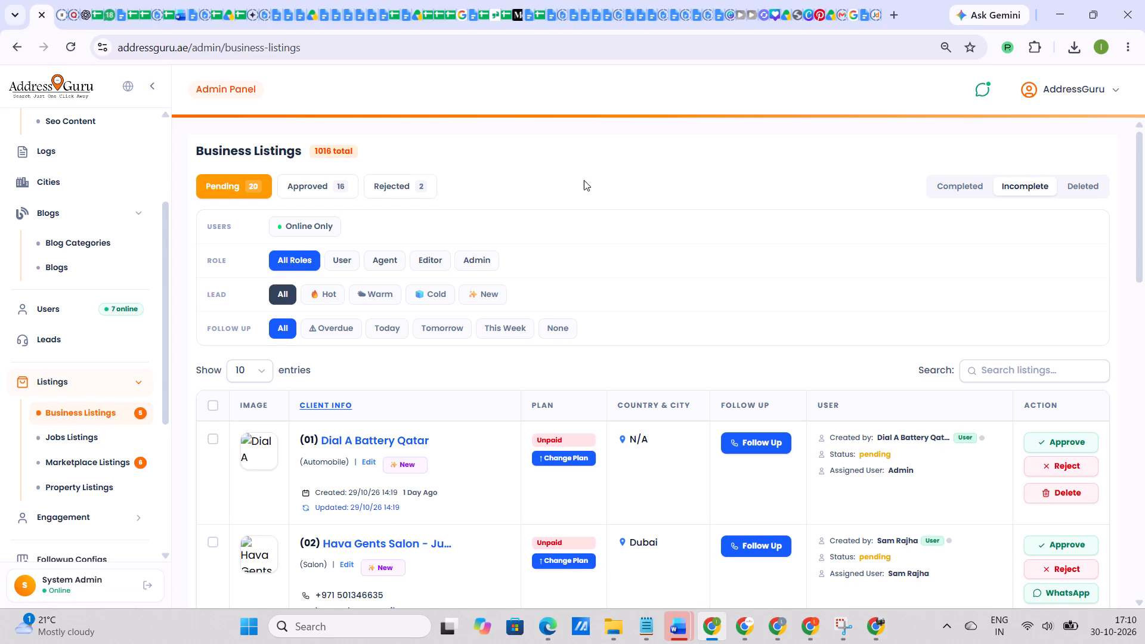
Open the jobs listings in the admin panel.
left_click(72, 438)
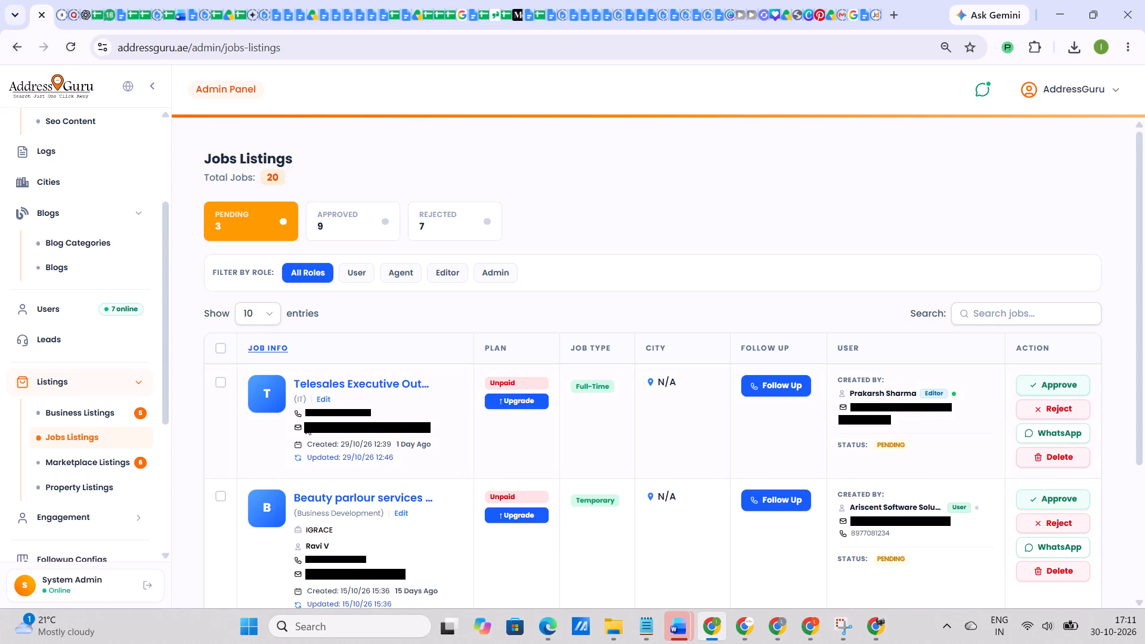
Open the marketplace listings in the admin panel.
left_click(129, 460)
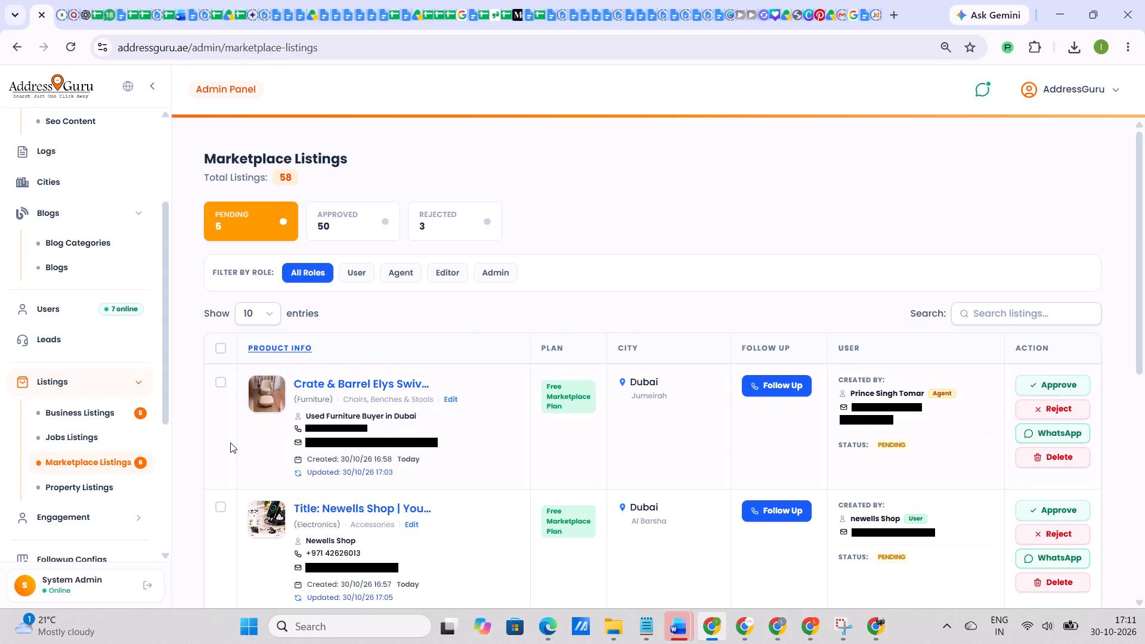
Open the preview of the pending Newells Shop marketplace listing and review its title, images, key details, description and location.
scroll(230, 442, "left", 4)
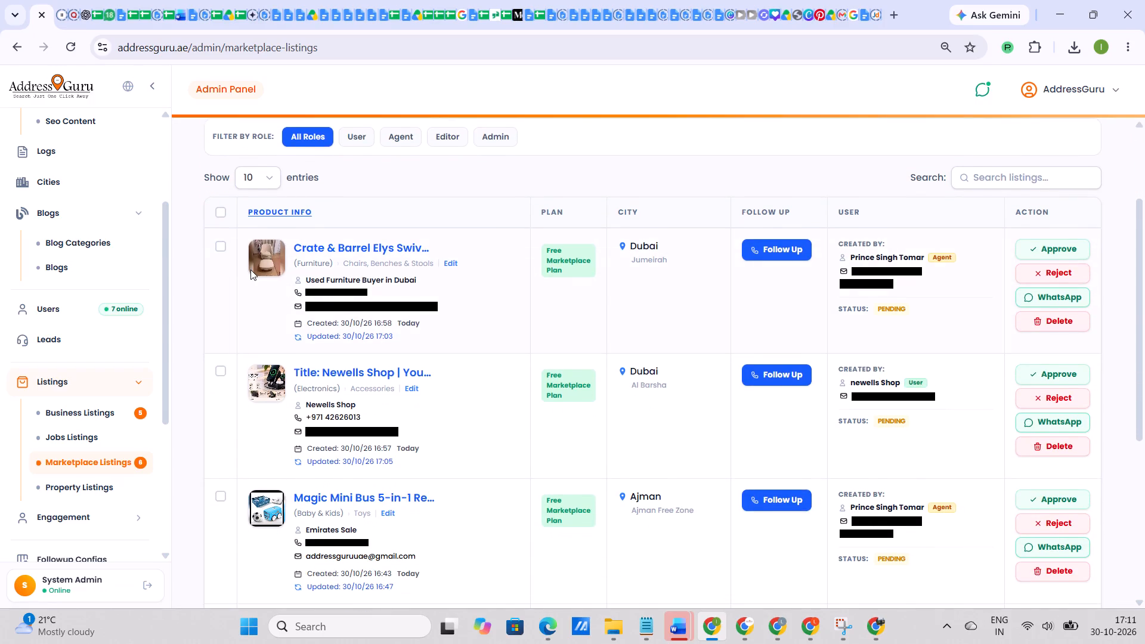
scroll(250, 270, "down", 1)
left_click(364, 335)
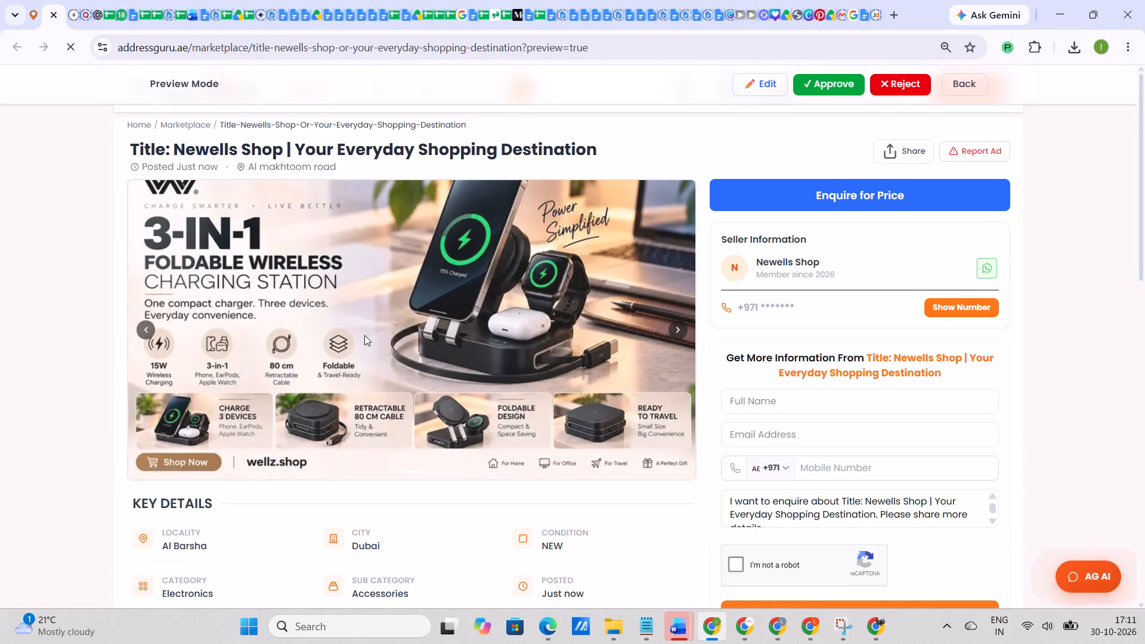
scroll(364, 335, "down", 1)
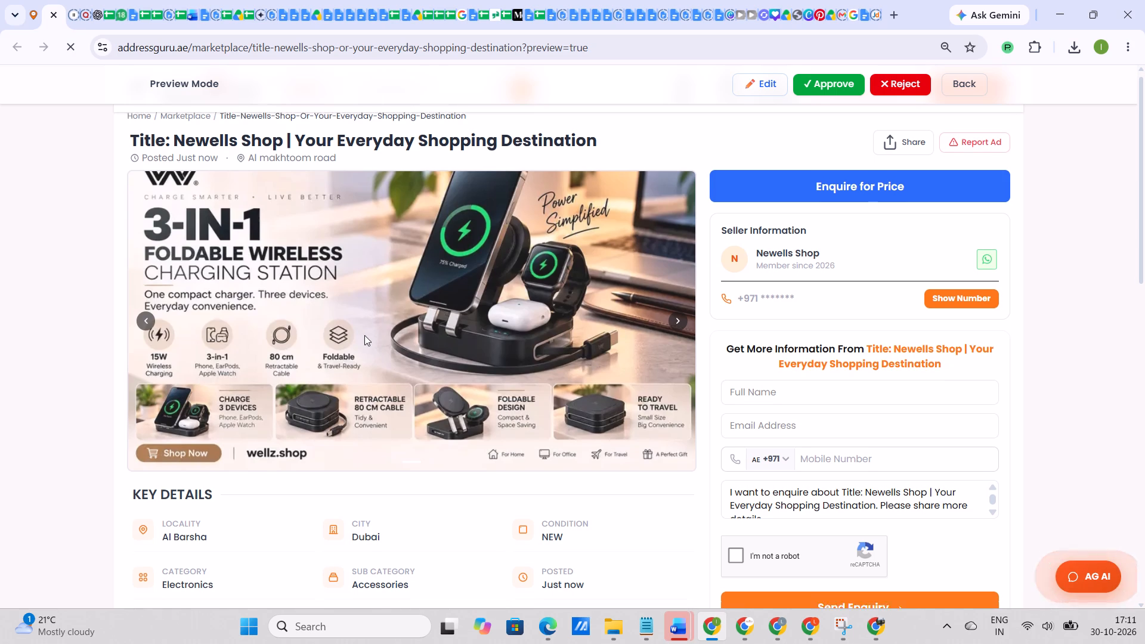
scroll(364, 335, "down", 5)
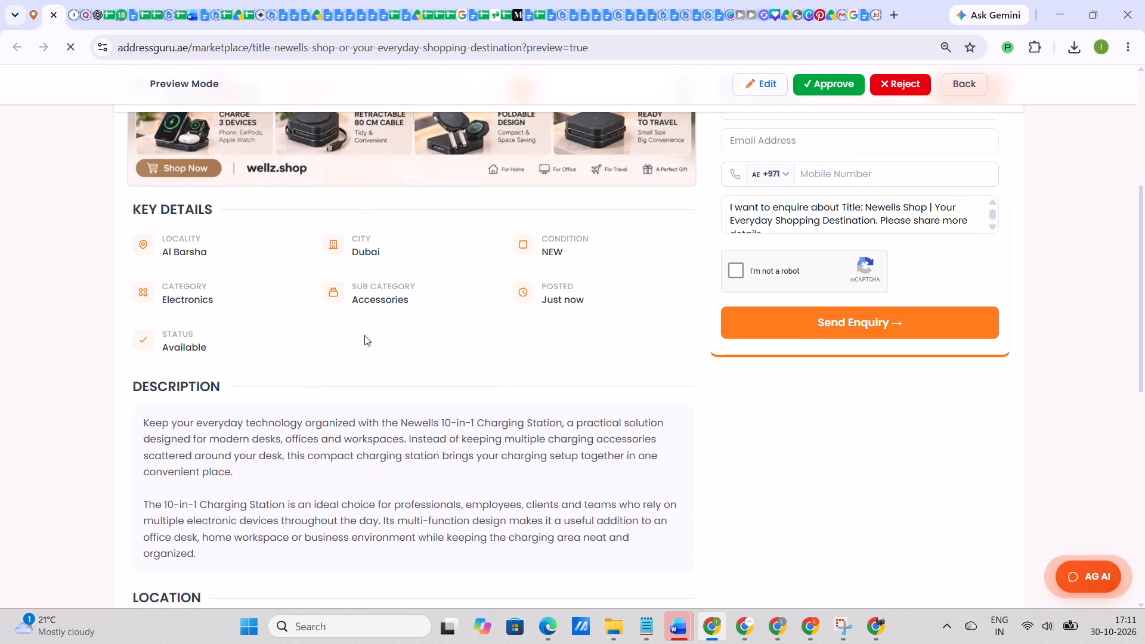
scroll(364, 335, "down", 1)
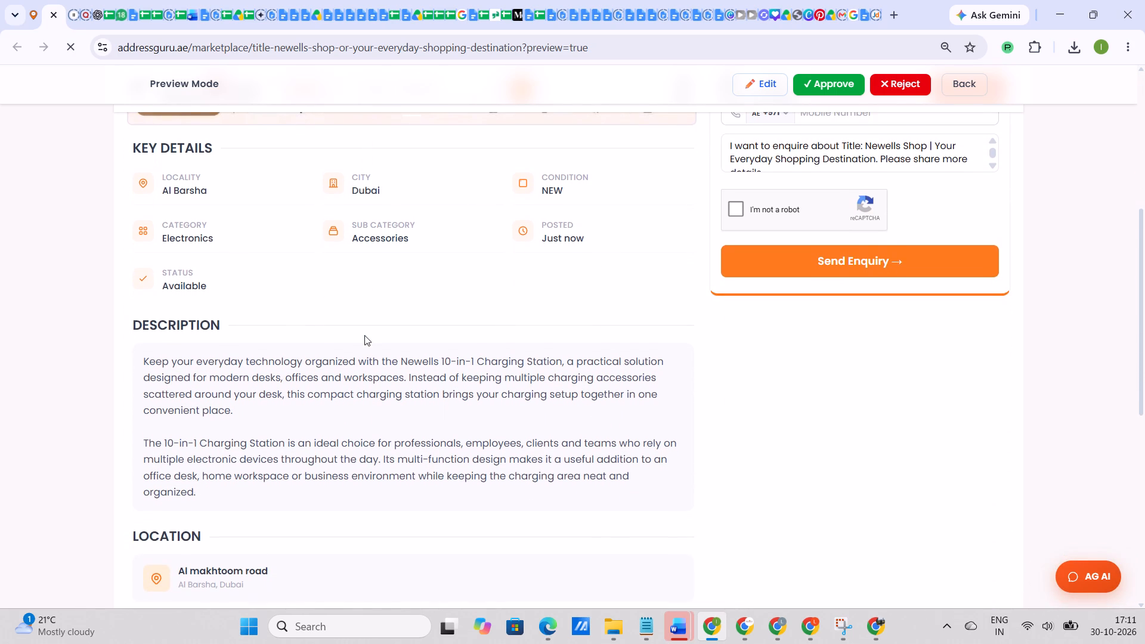
scroll(364, 335, "down", 1)
scroll(364, 335, "up", 1)
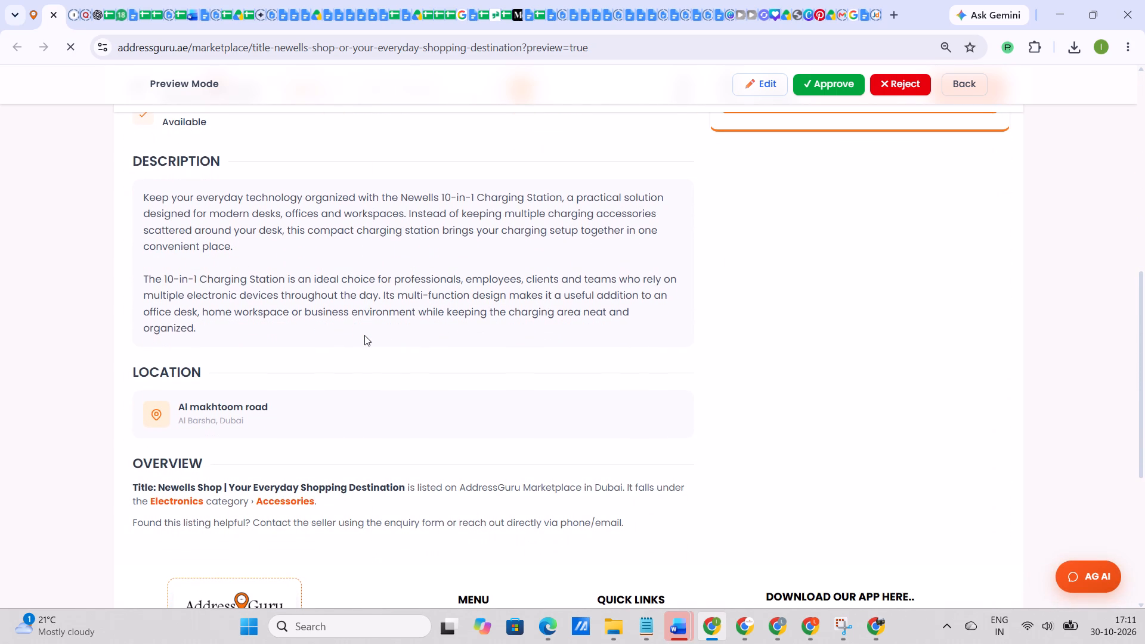
scroll(364, 335, "up", 1)
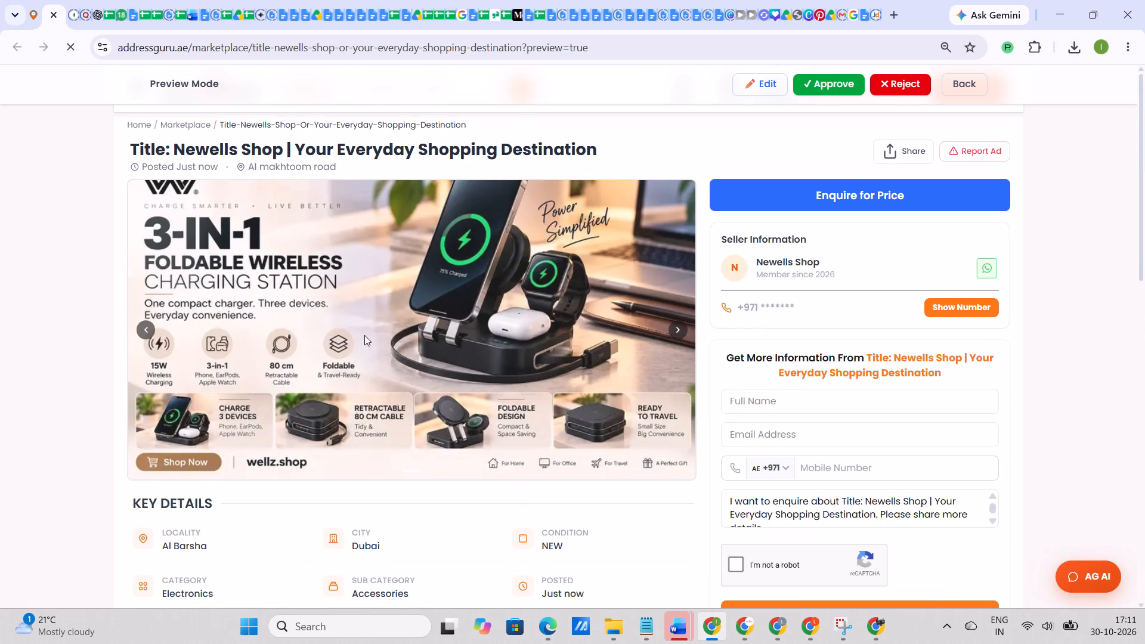
scroll(364, 335, "up", 2)
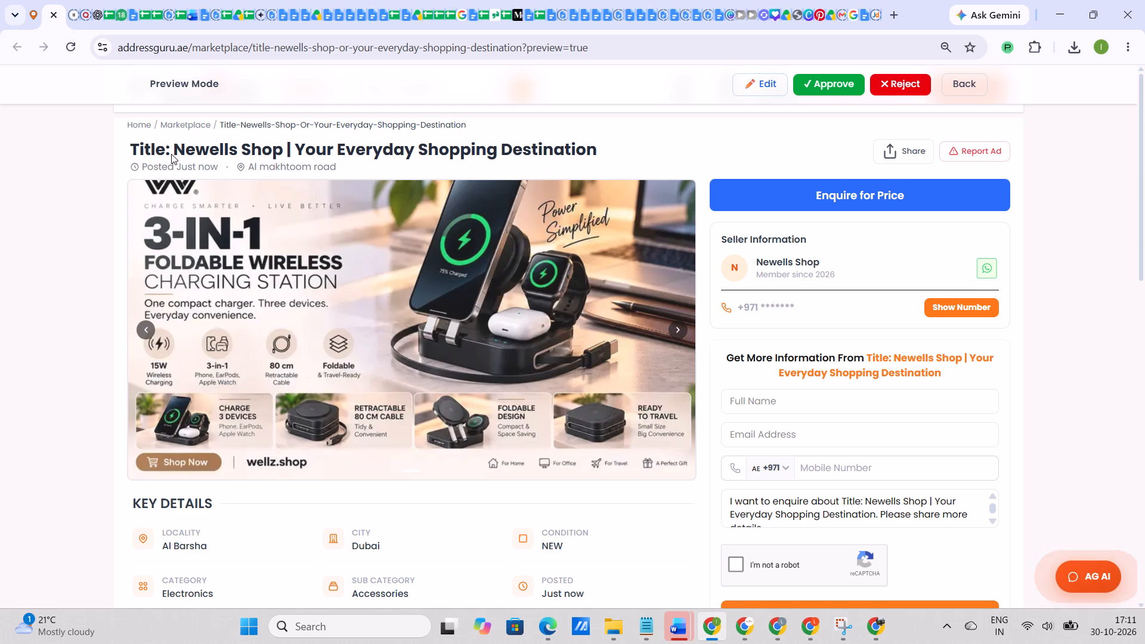
Examine the Newells Shop marketplace listing preview, comparing its title, product image, key details and description.
left_click_drag(174, 153, 645, 154)
left_click(646, 154)
left_click(626, 531)
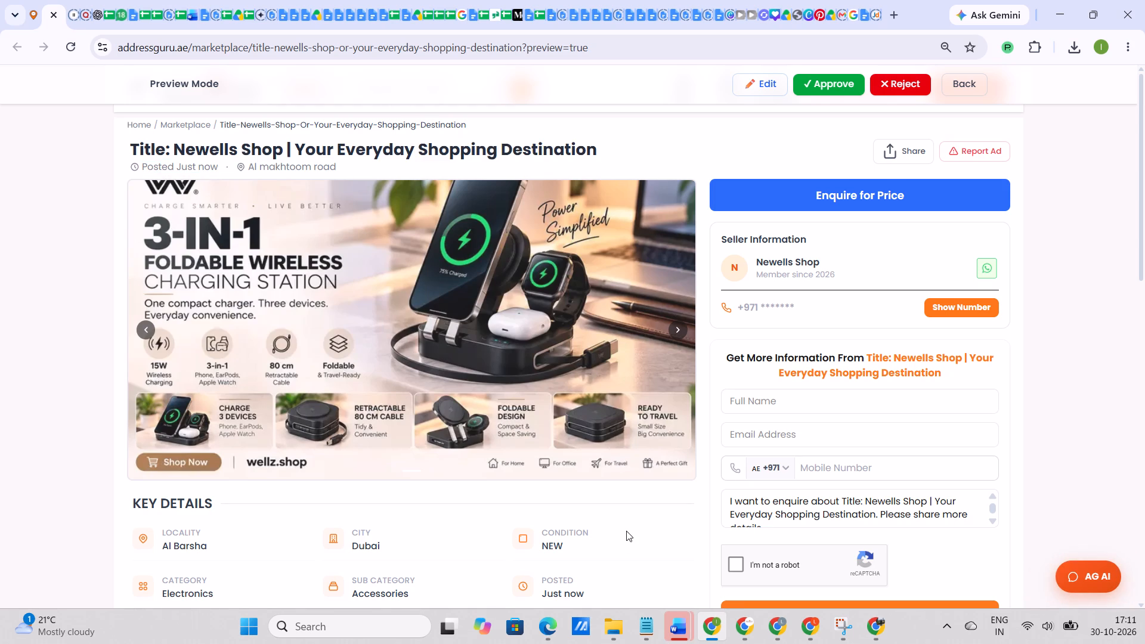
scroll(623, 526, "down", 1)
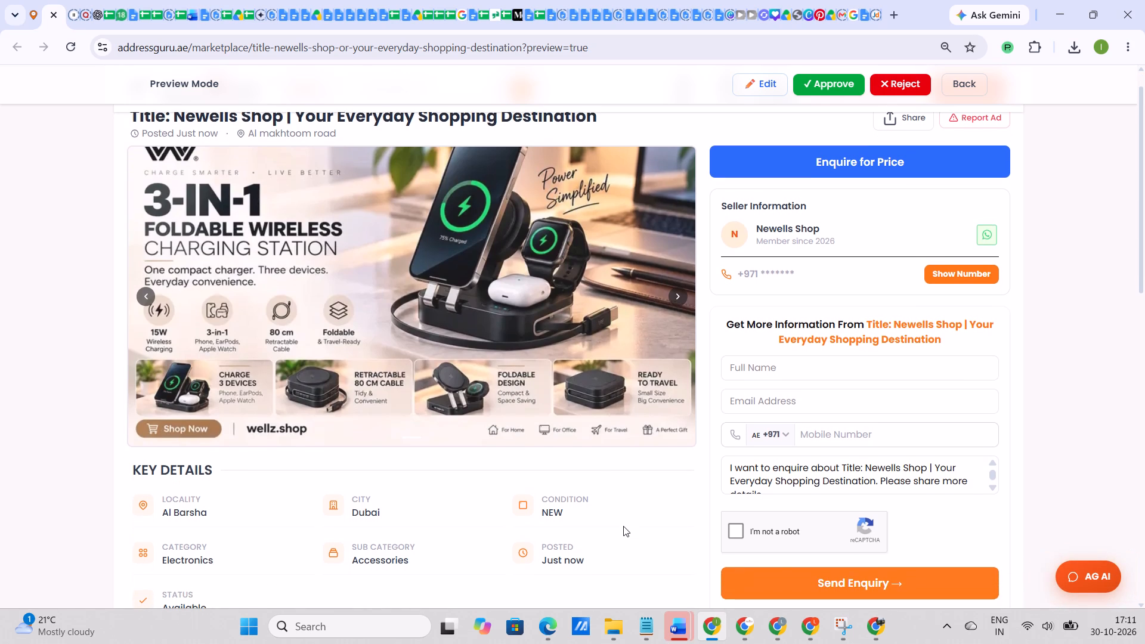
scroll(623, 526, "down", 2)
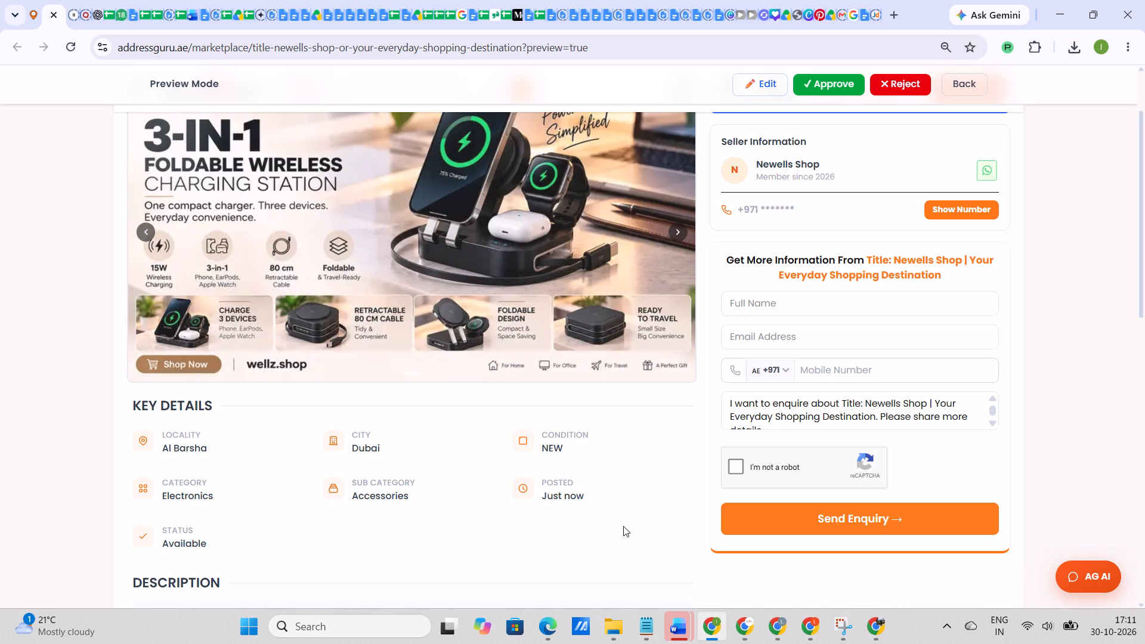
scroll(623, 526, "down", 3)
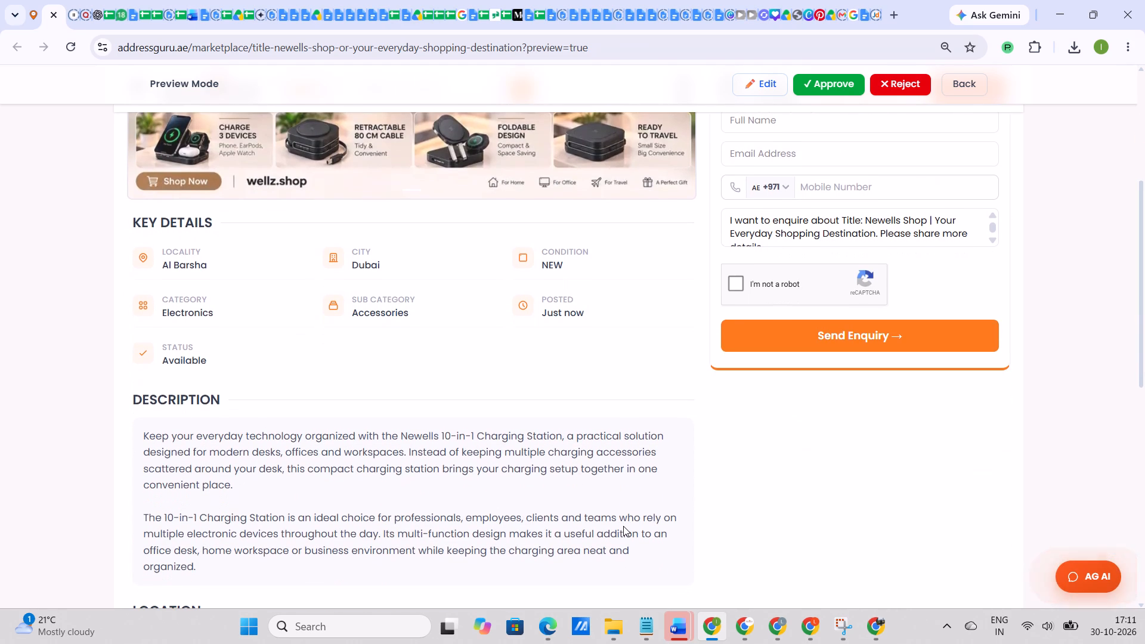
left_click_drag(383, 426, 454, 423)
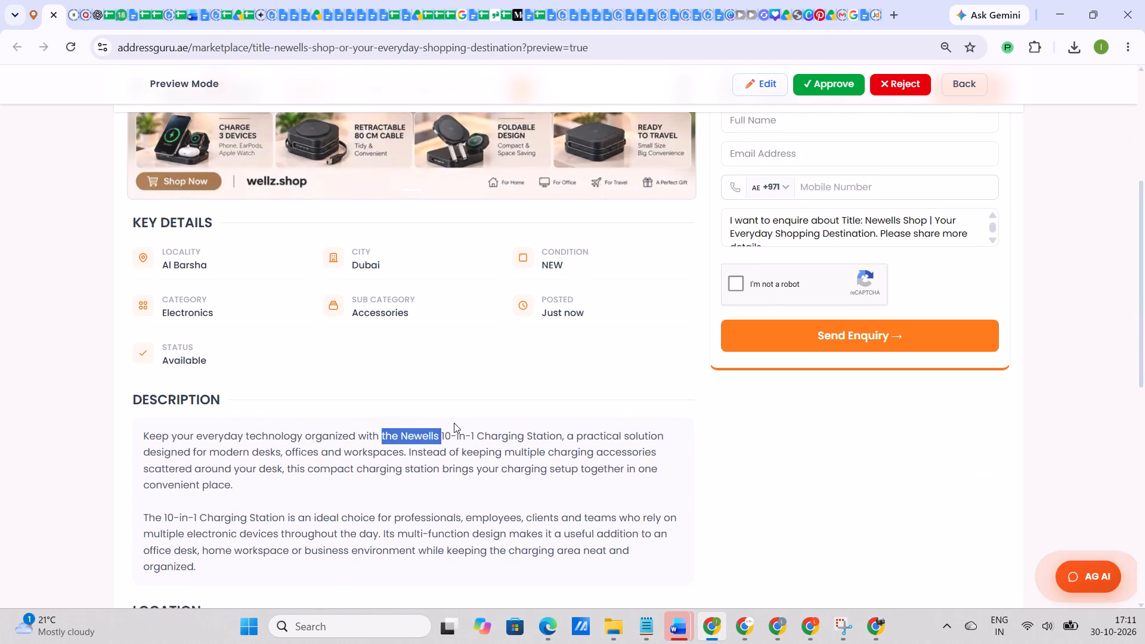
left_click_drag(454, 423, 570, 423)
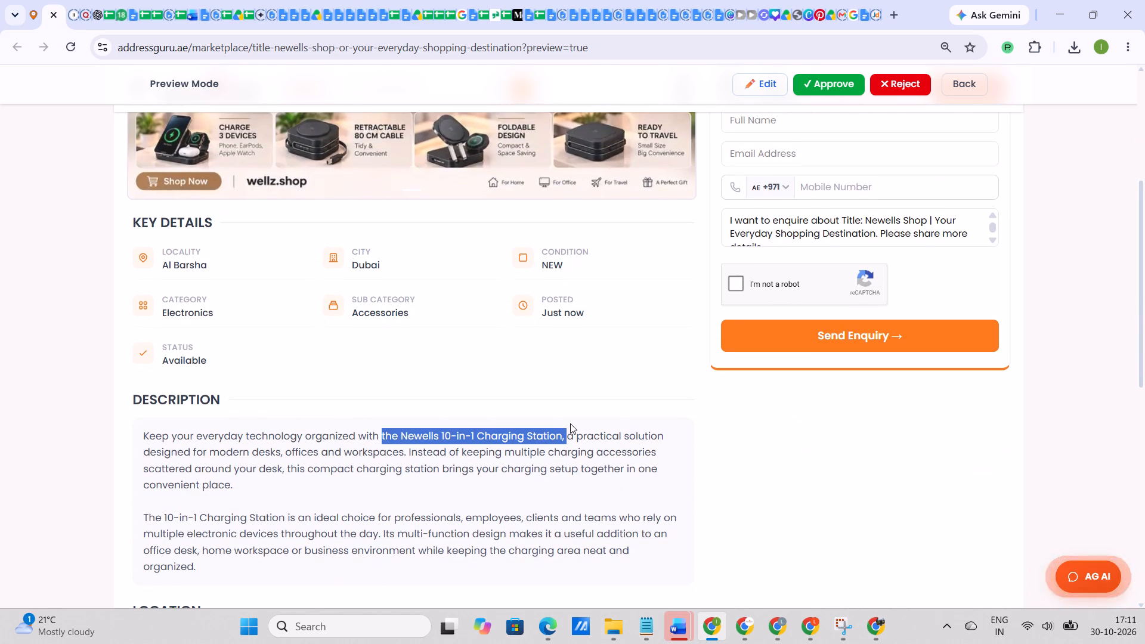
scroll(571, 423, "up", 2)
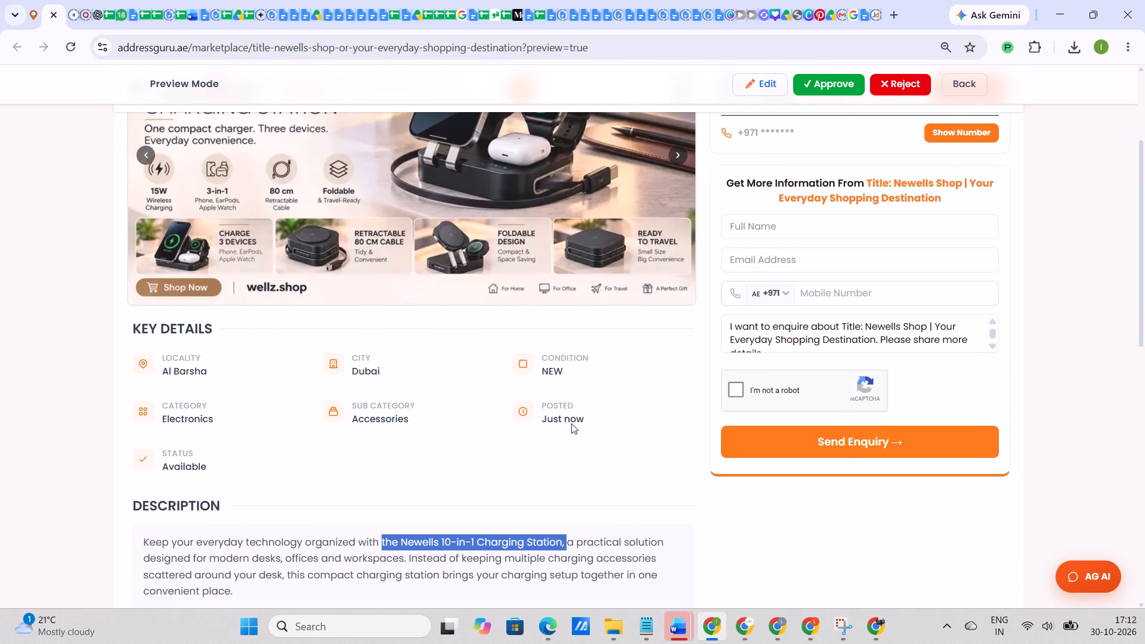
scroll(571, 423, "up", 3)
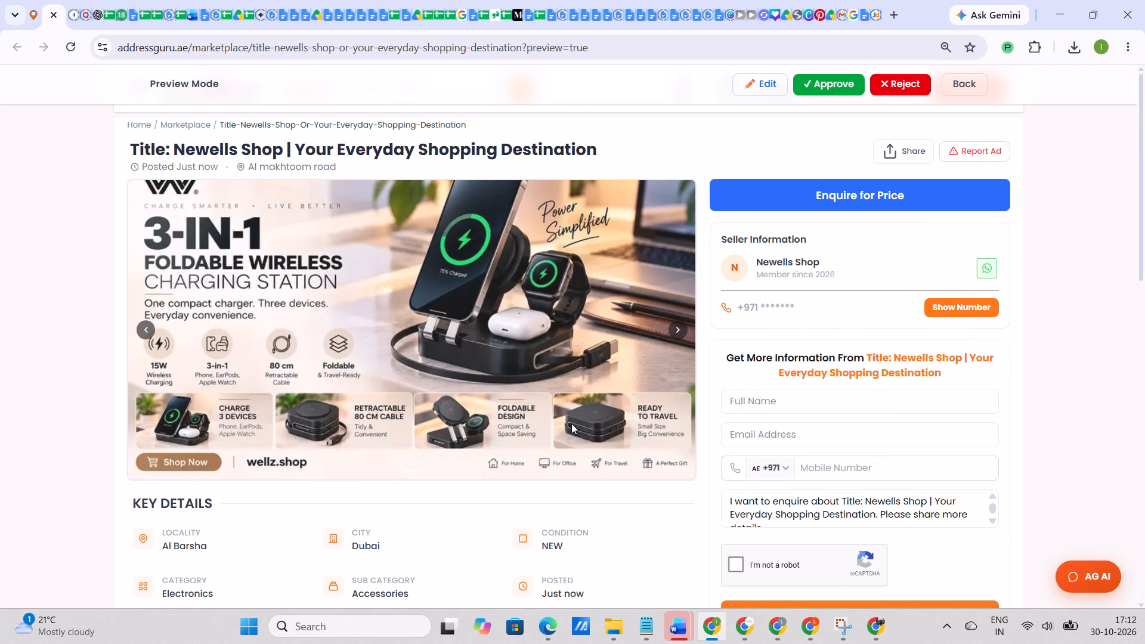
scroll(571, 423, "up", 1)
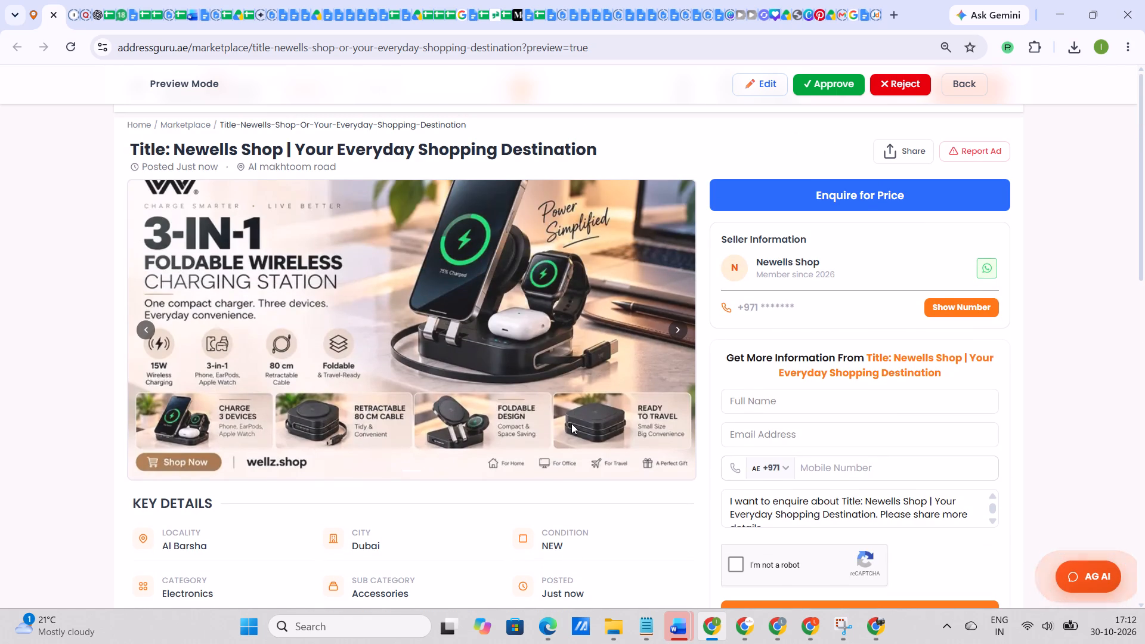
scroll(571, 423, "down", 8)
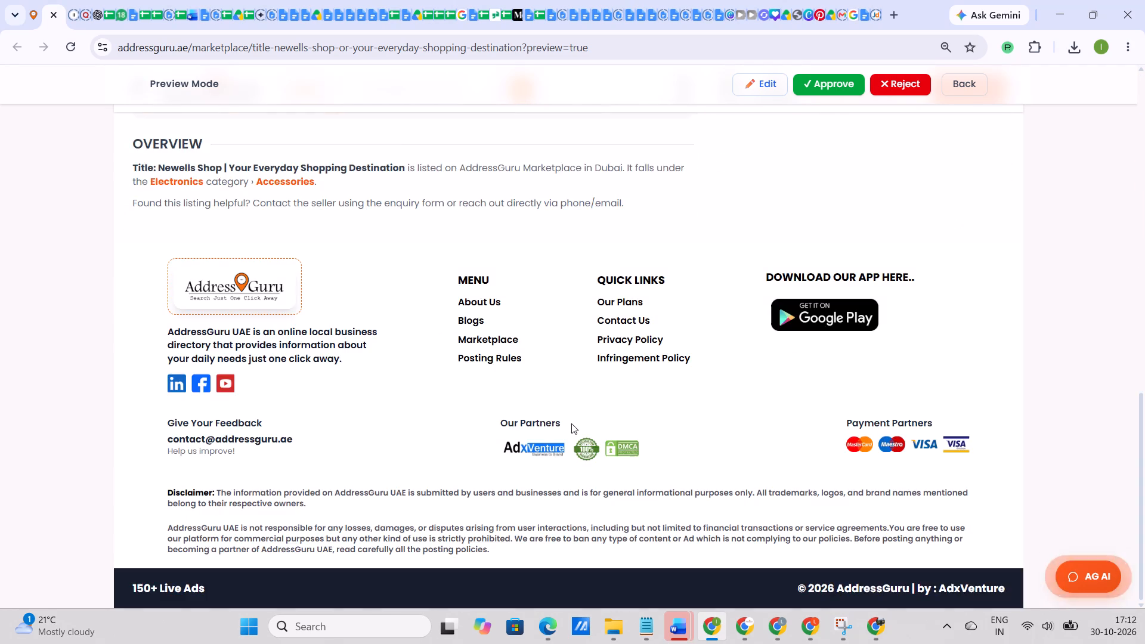
Examine the Newells Shop marketplace listing preview again, checking the product image, key details, description, location and overview.
scroll(571, 423, "up", 6)
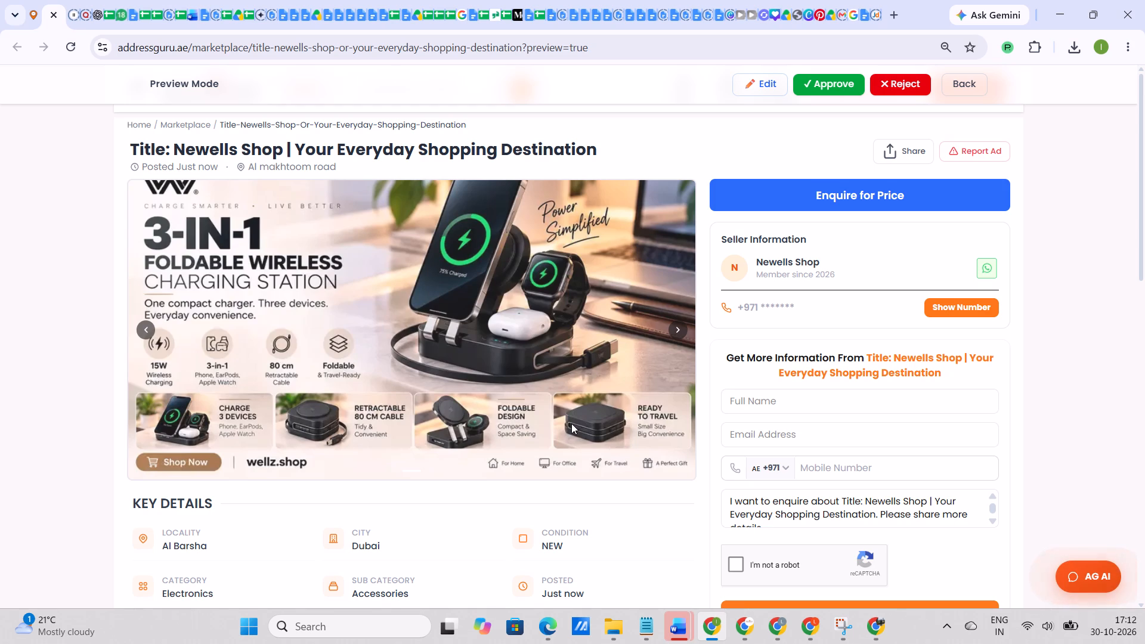
scroll(612, 404, "down", 4)
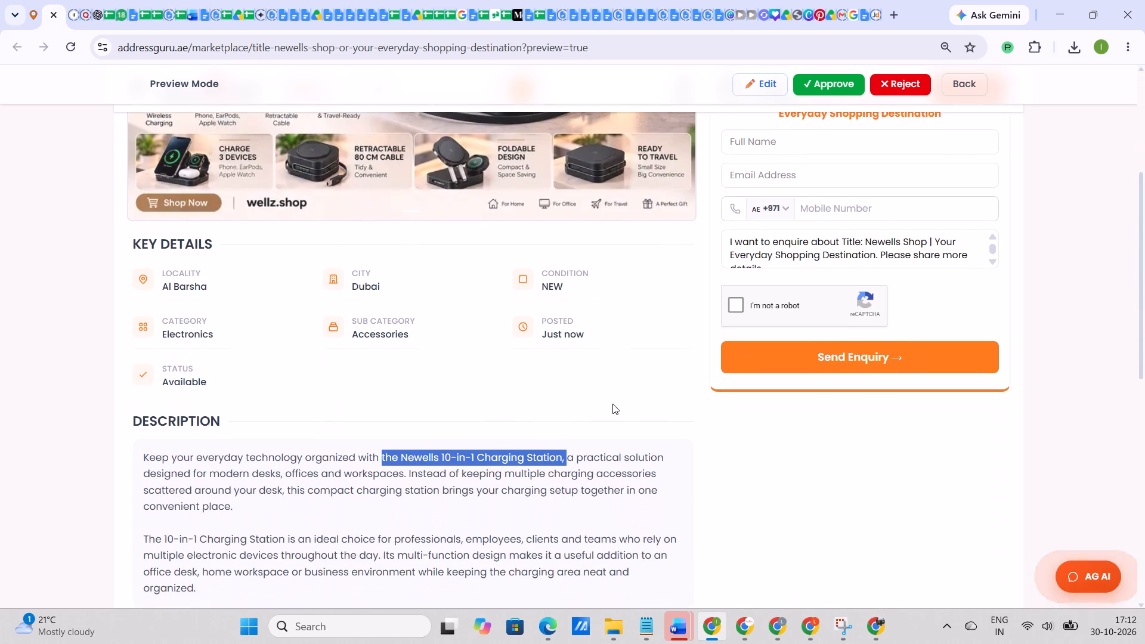
scroll(612, 404, "down", 2)
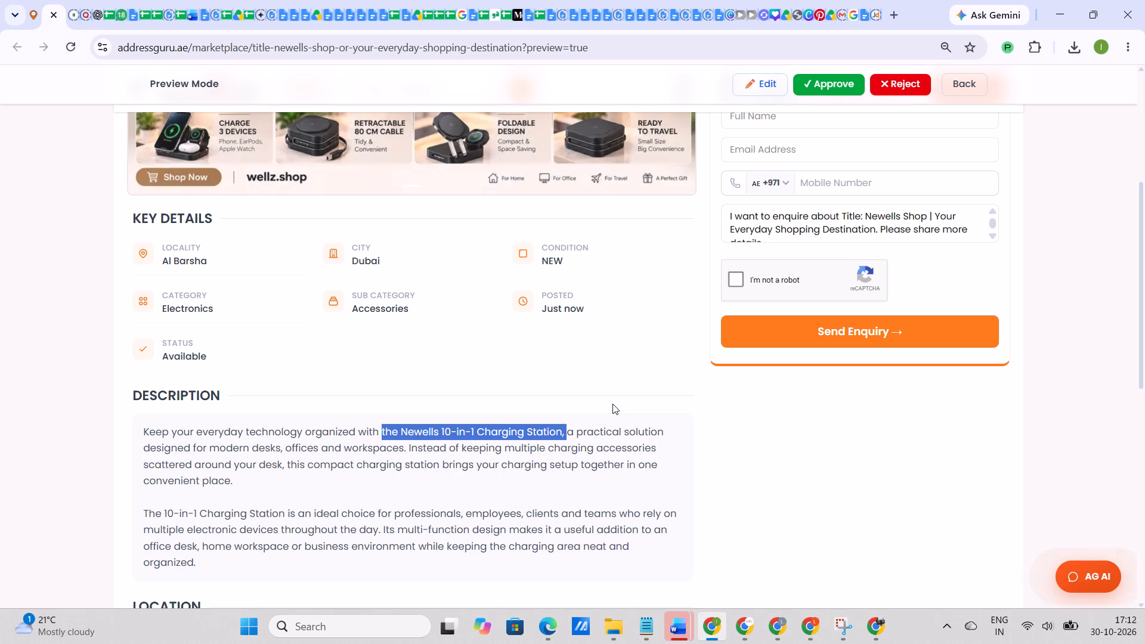
scroll(612, 404, "down", 4)
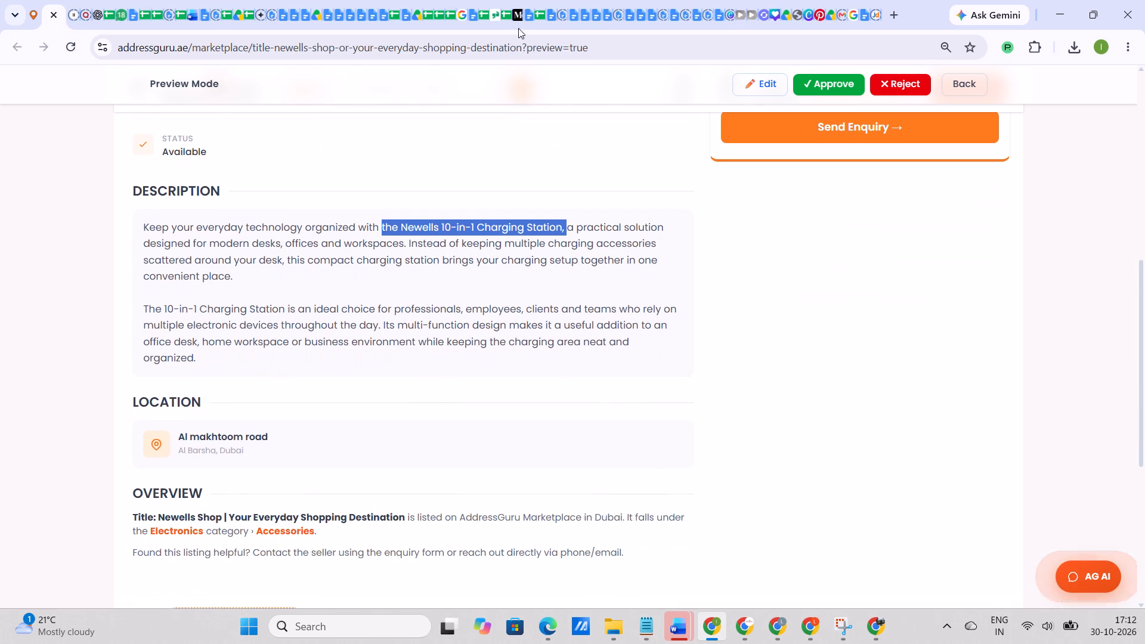
Return to the admin panel and compare the Newells Shop account details in the user list with its pending marketplace listing.
left_click(32, 0)
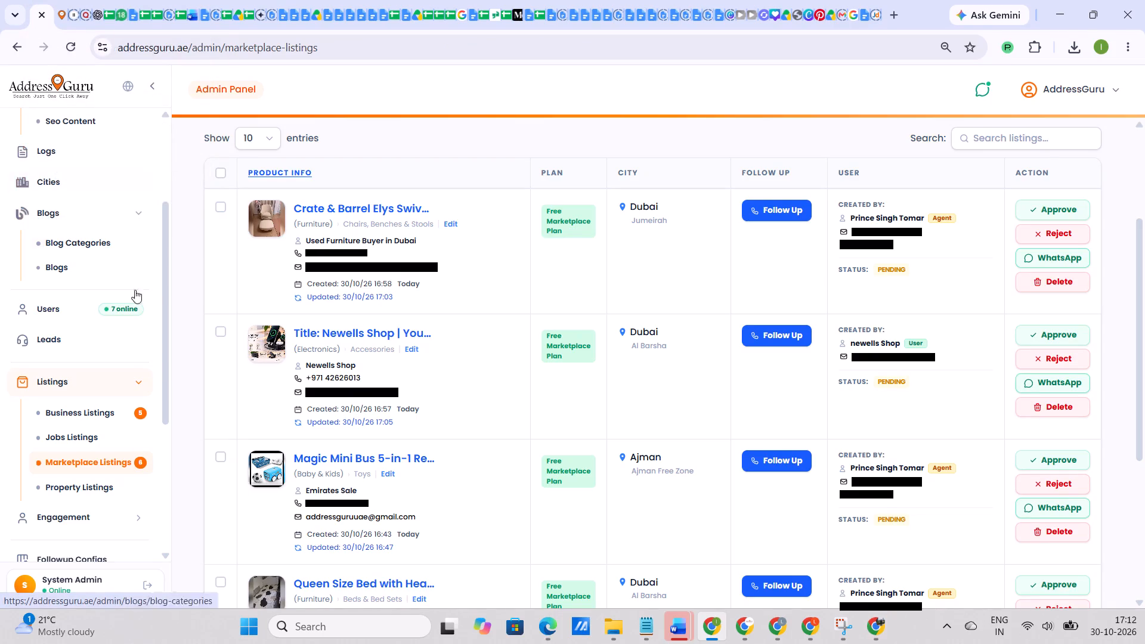
left_click(100, 306)
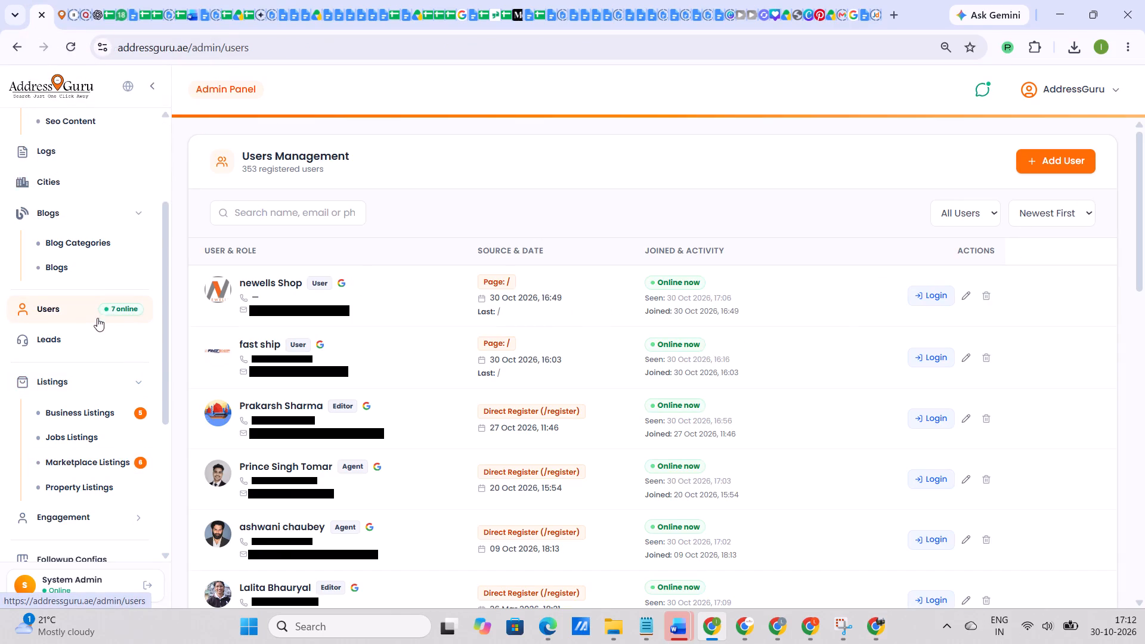
left_click(114, 469)
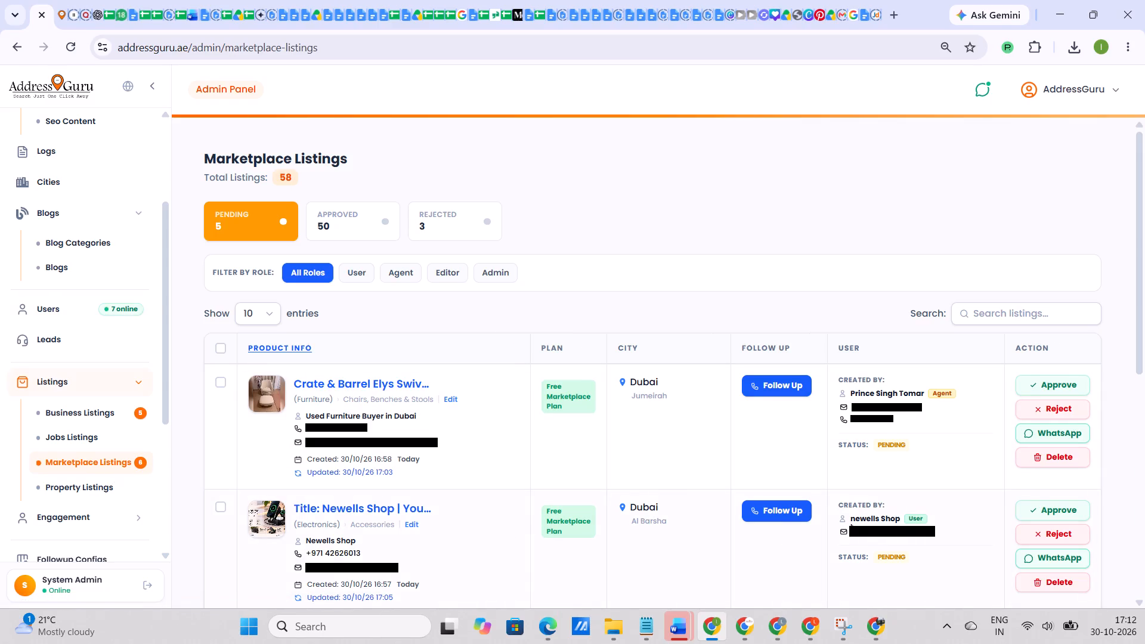
left_click_drag(861, 521, 905, 518)
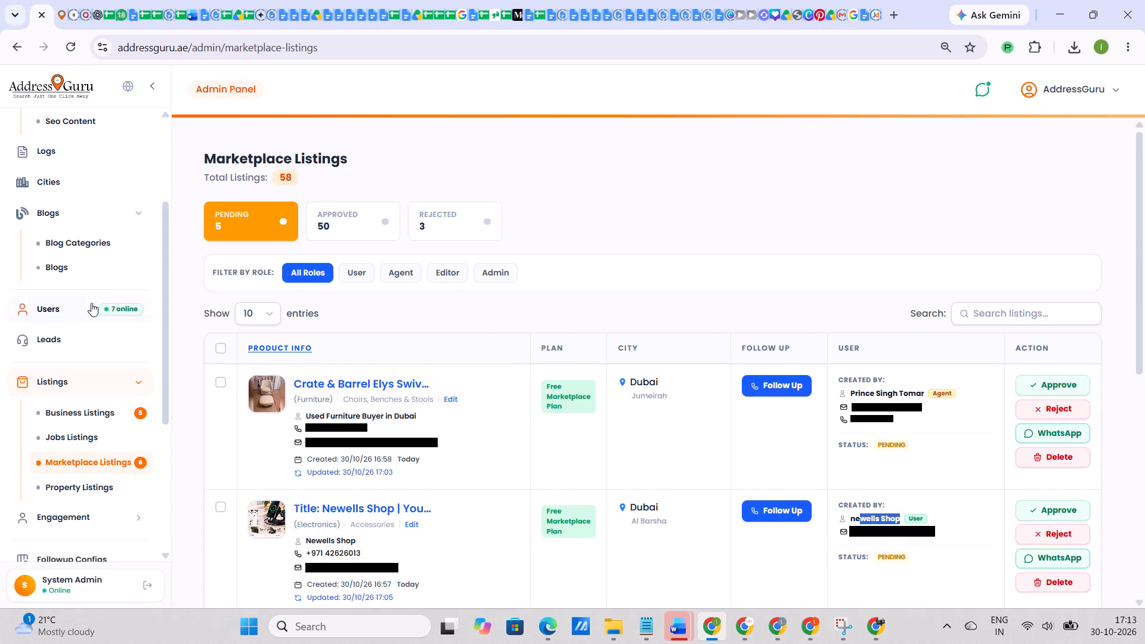
left_click(91, 303)
left_click_drag(263, 279, 264, 278)
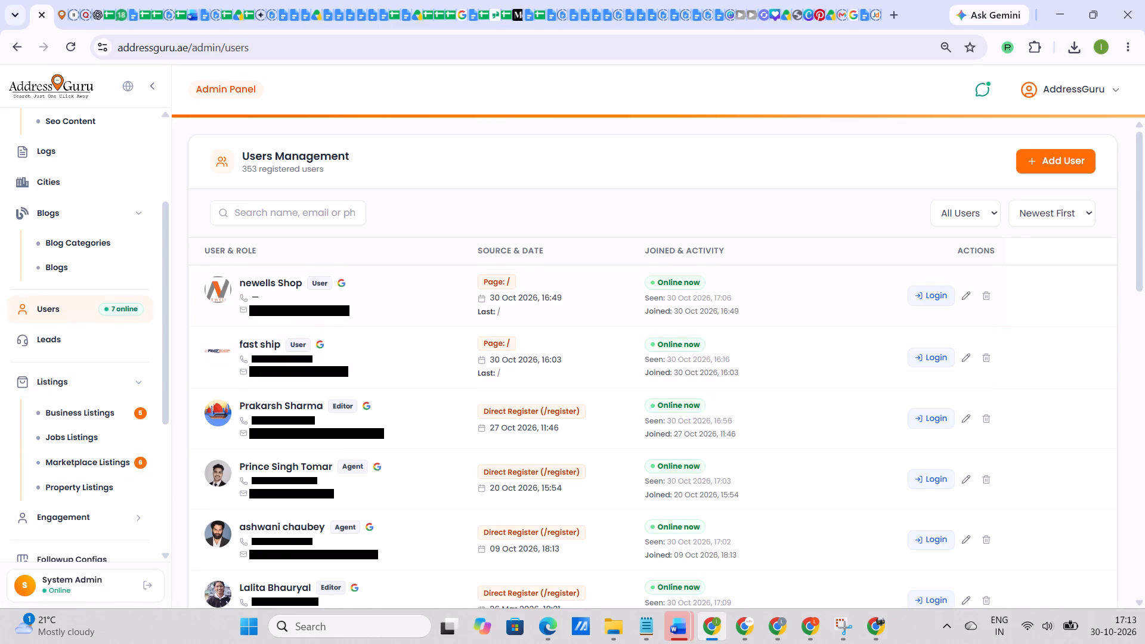
left_click_drag(264, 278, 303, 286)
left_click_drag(251, 308, 341, 309)
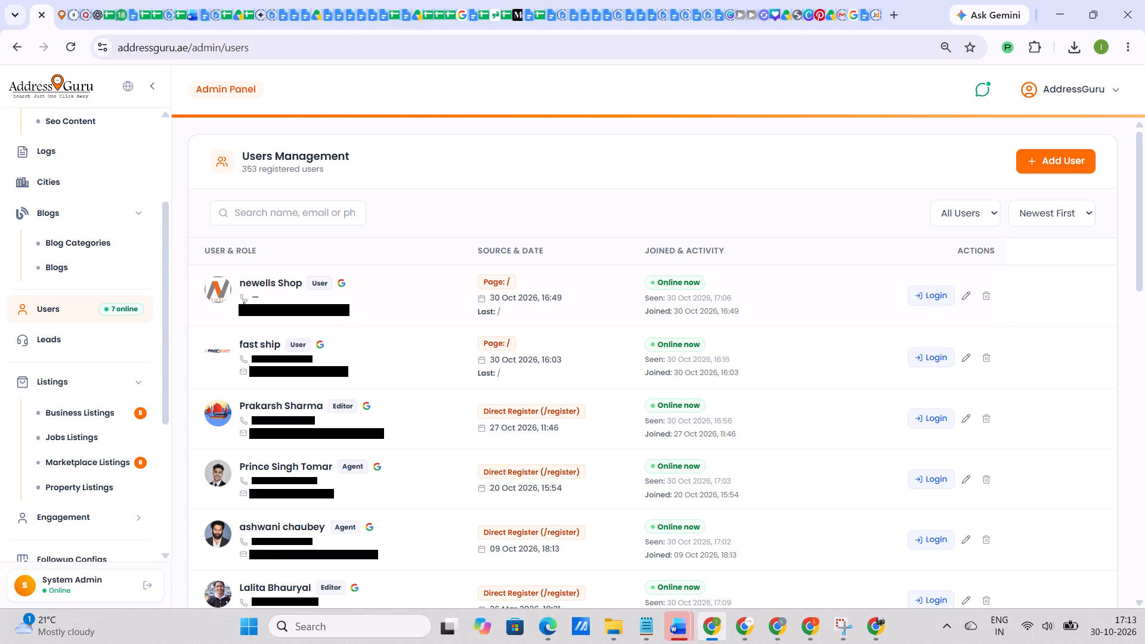
left_click_drag(243, 302, 279, 302)
left_click(289, 304)
Search the user list for "sak", delete the directly registered user who joined on 14 May 2026, and clear the search.
left_click(96, 310)
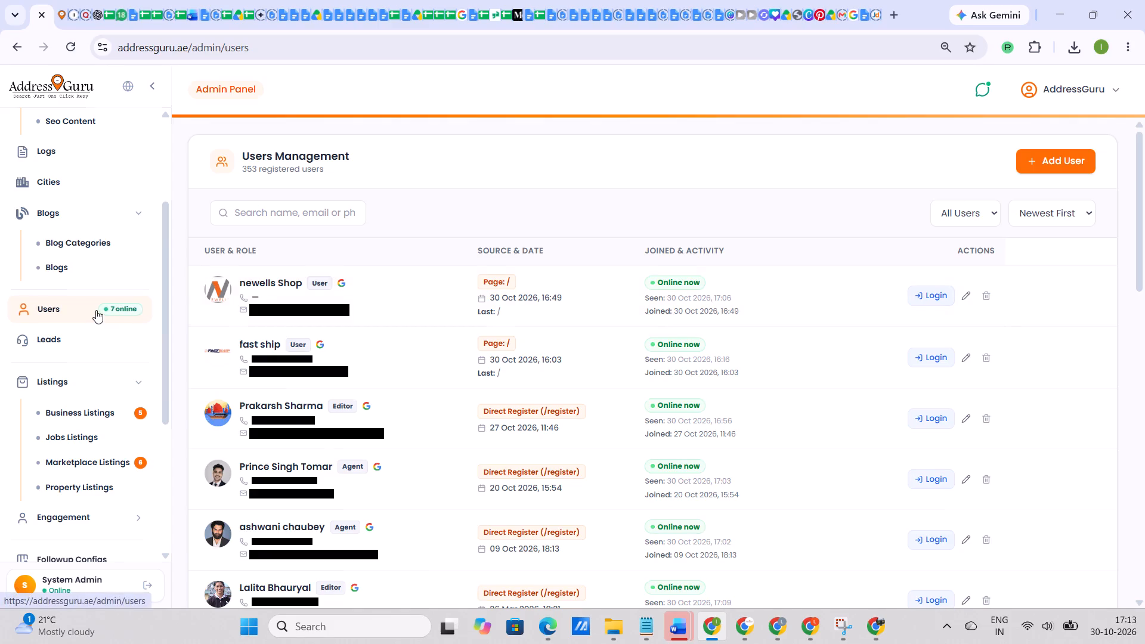
left_click(256, 208)
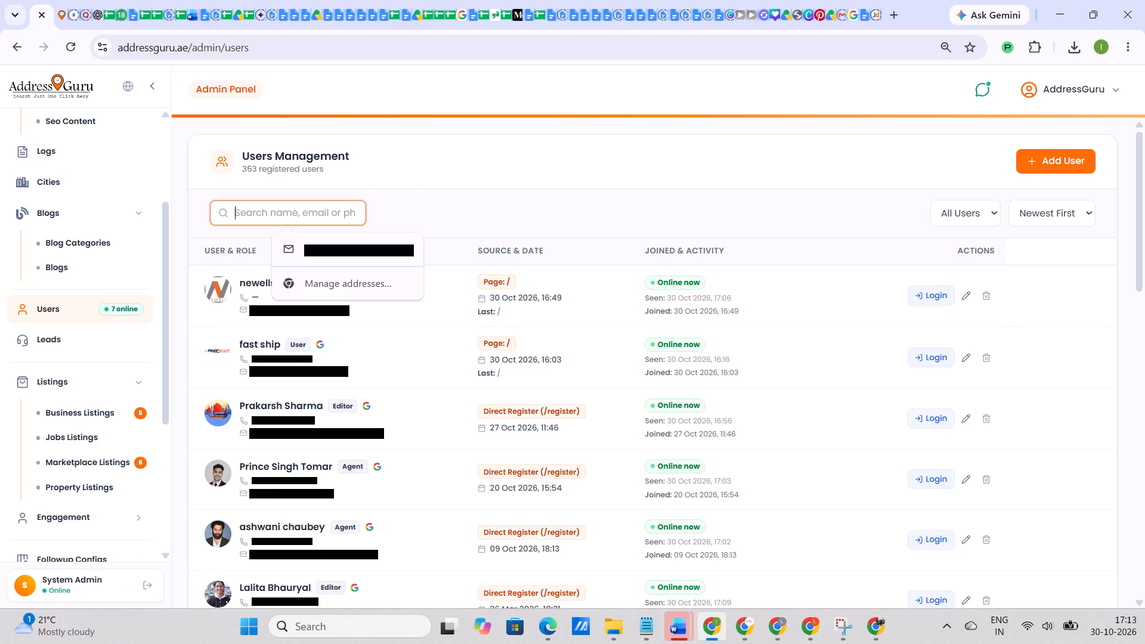
type("sak")
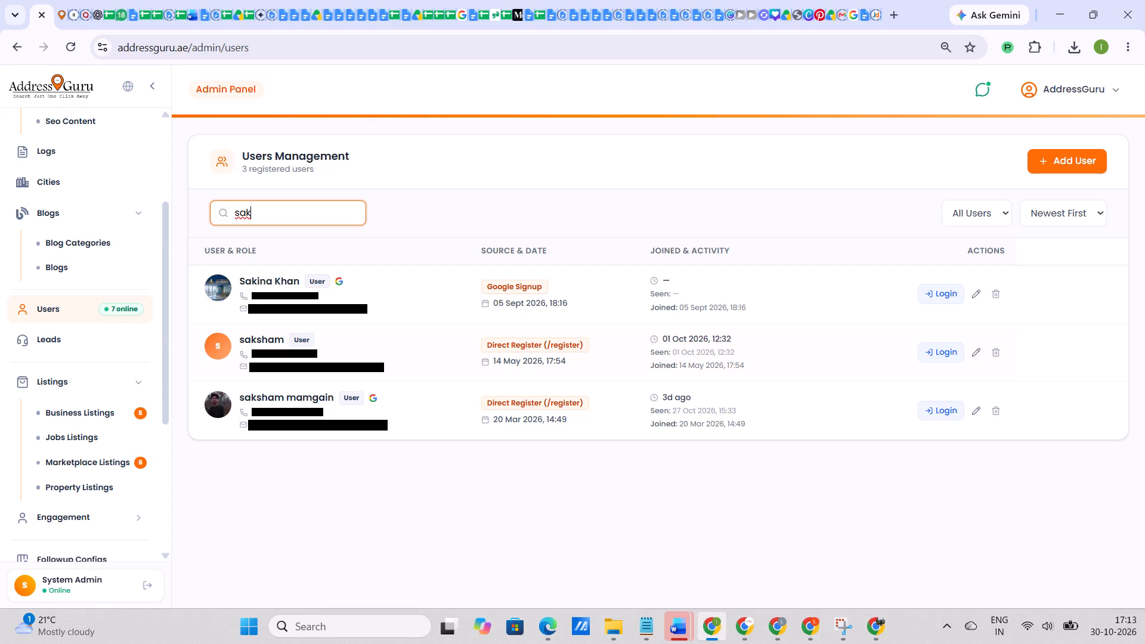
left_click(999, 352)
left_click(601, 388)
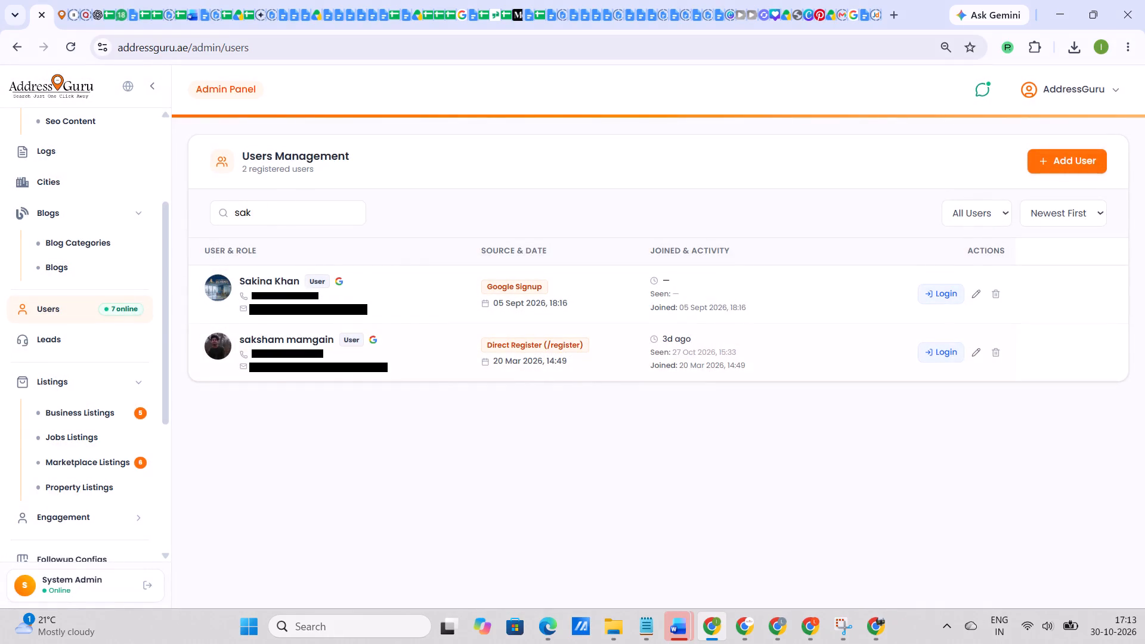
left_click_drag(271, 220, 5, 210)
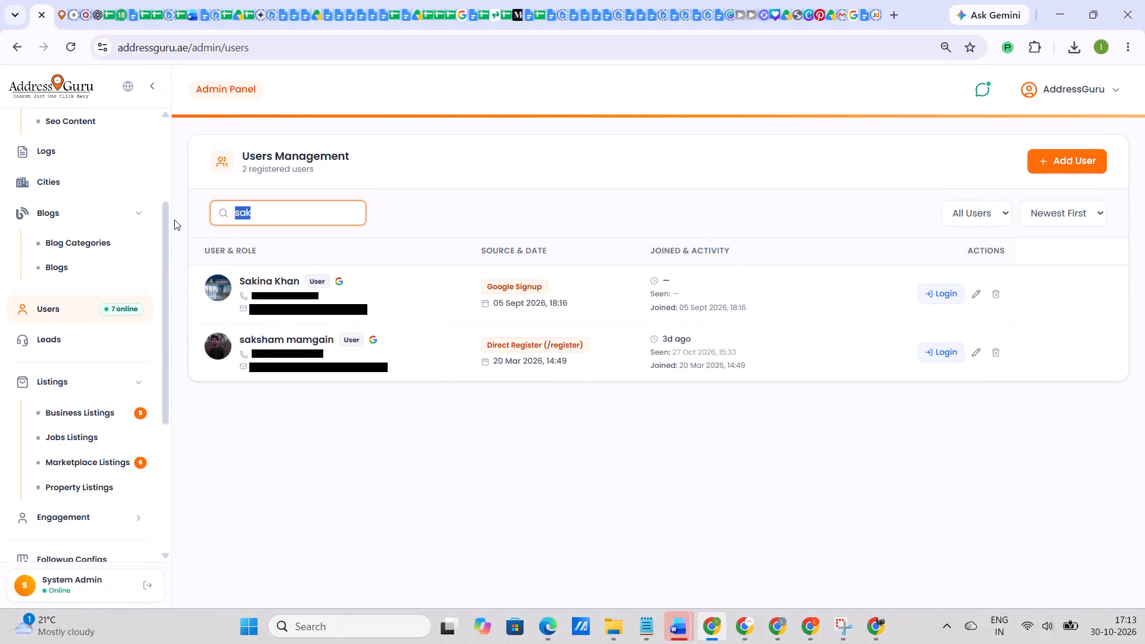
key("BackSpace")
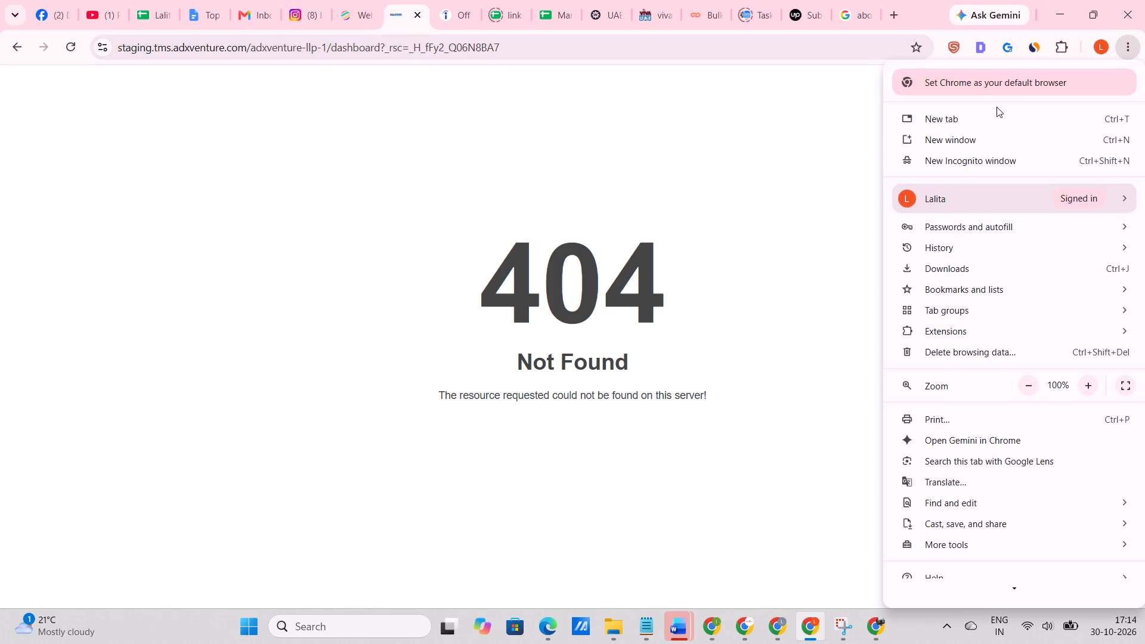
left_click(986, 161)
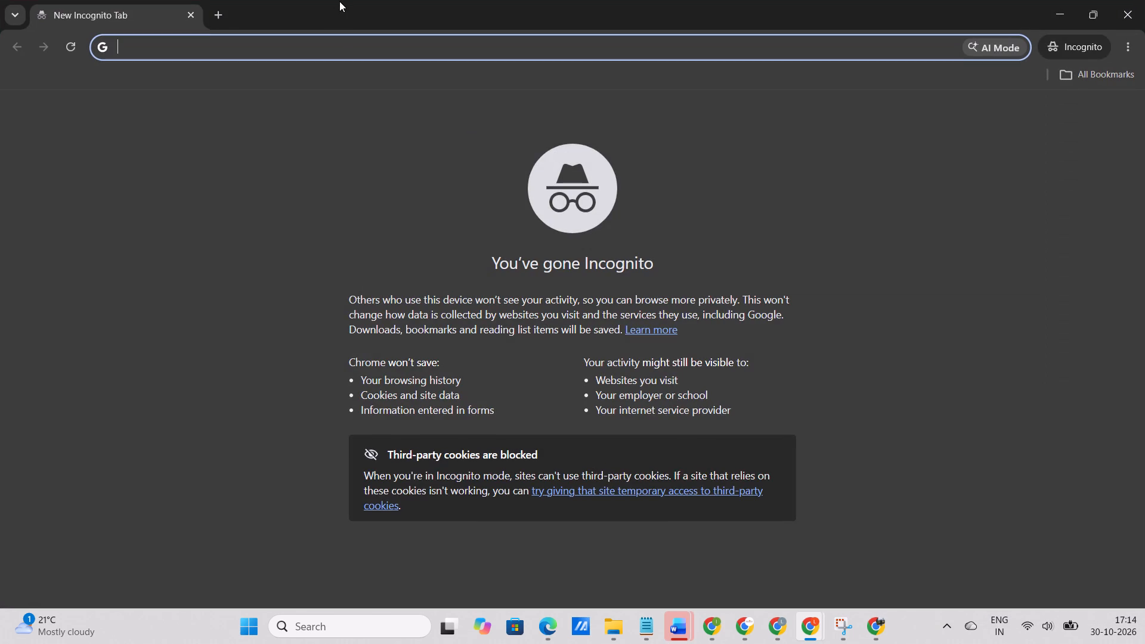
type("stag")
key("Return")
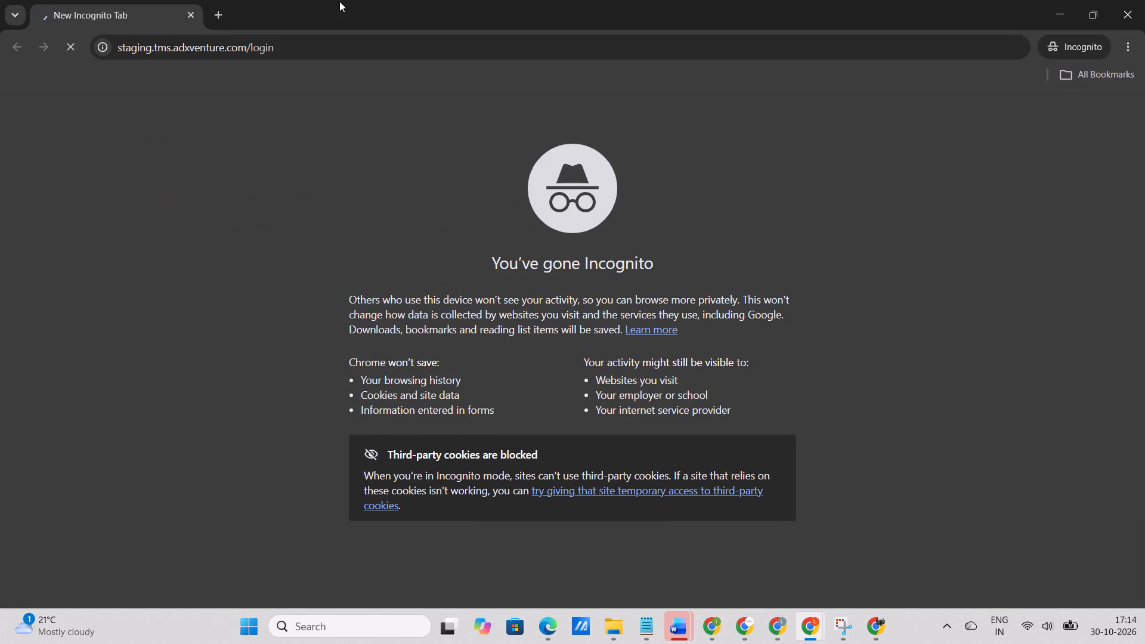
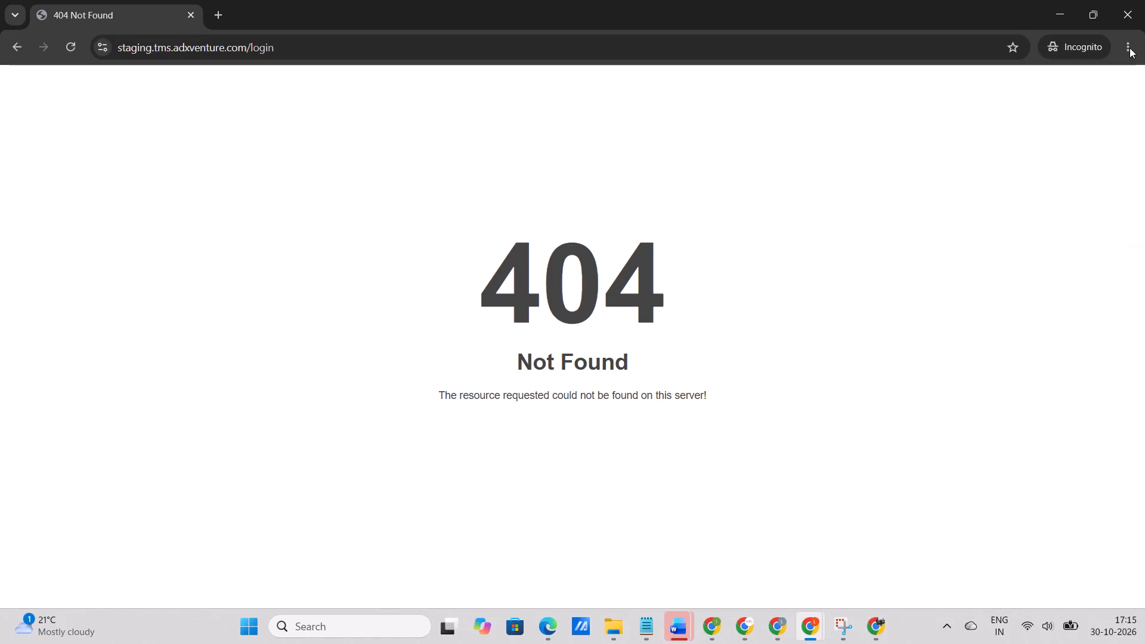
Close the Incognito window, reload the AdxVenture TMS staging dashboard in the profile window, and minimize that window.
left_click(1123, 25)
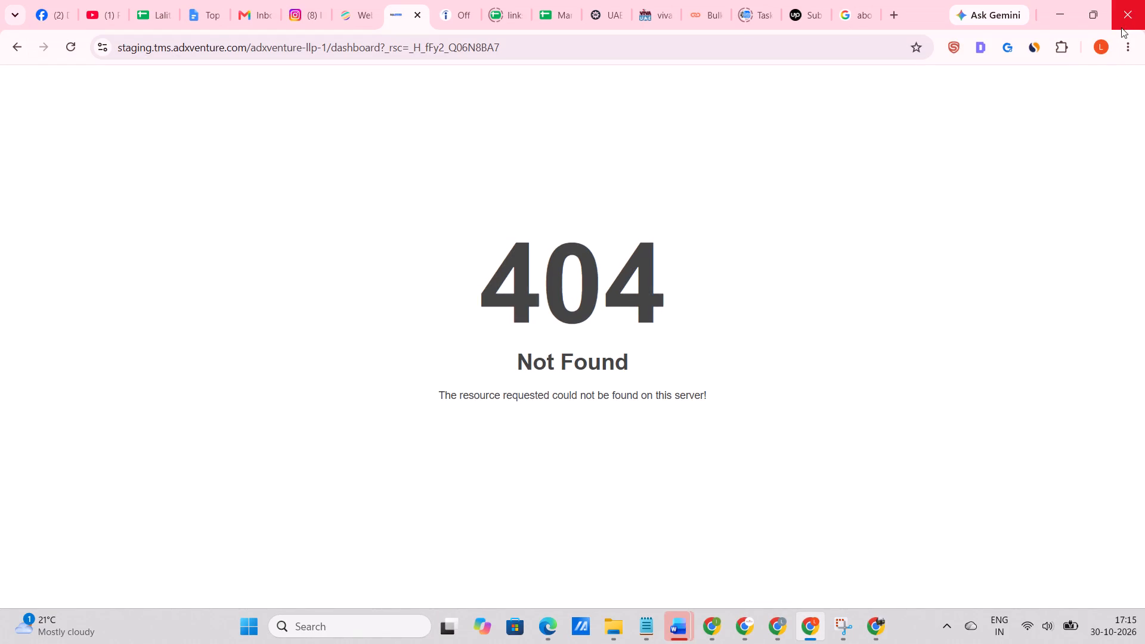
left_click(64, 50)
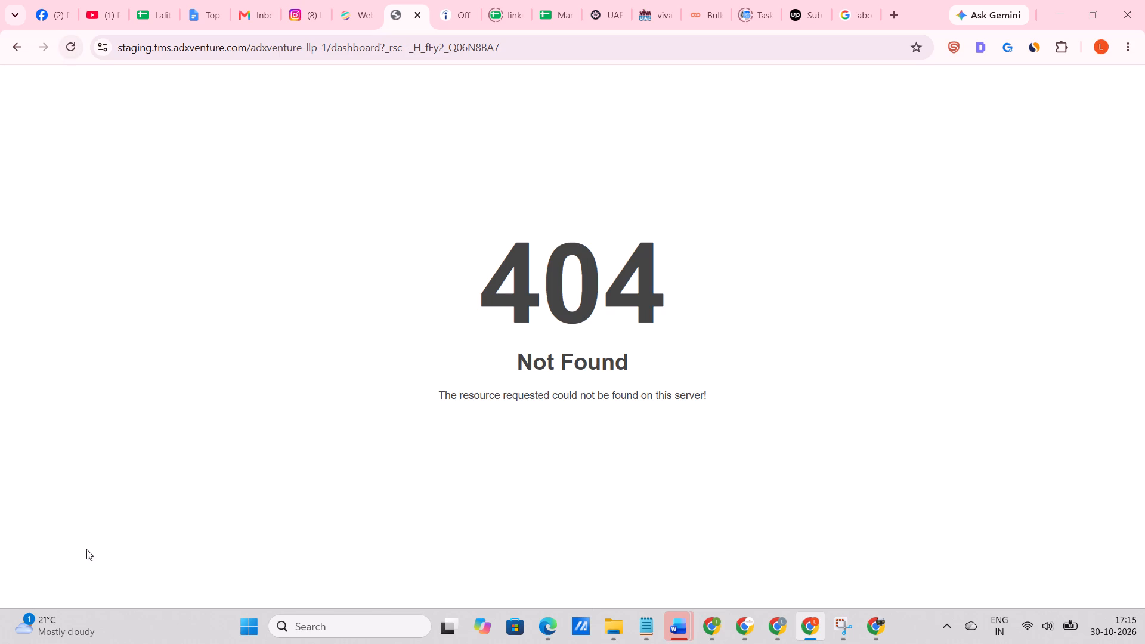
left_click(60, 49)
left_click(1063, 0)
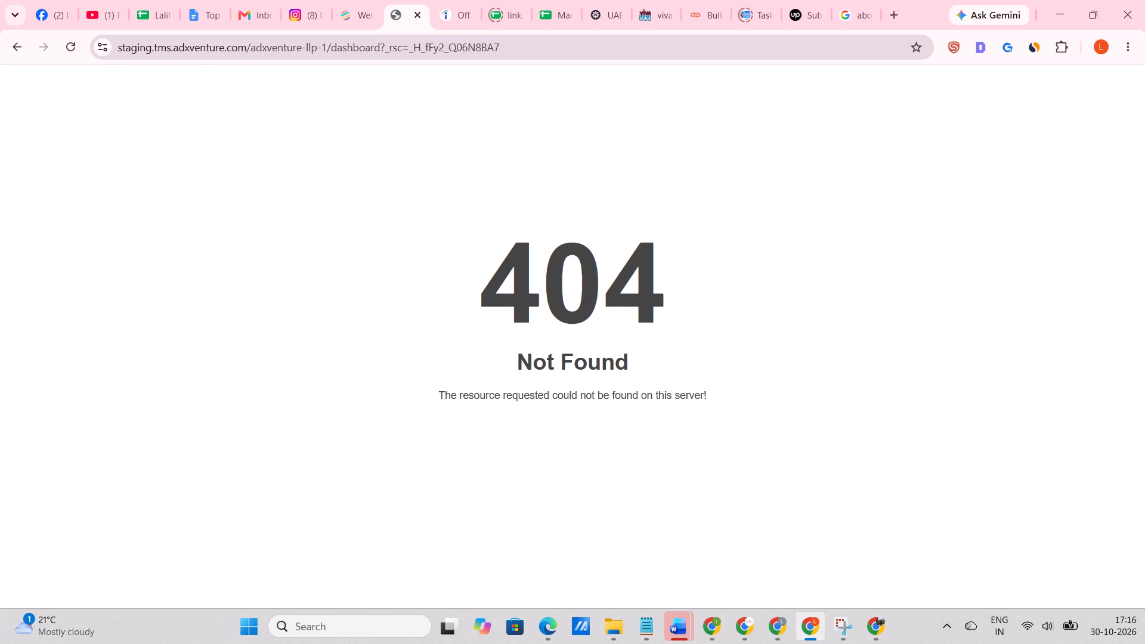
left_click_drag(254, 48, 751, 33)
key("BackSpace")
key("Return")
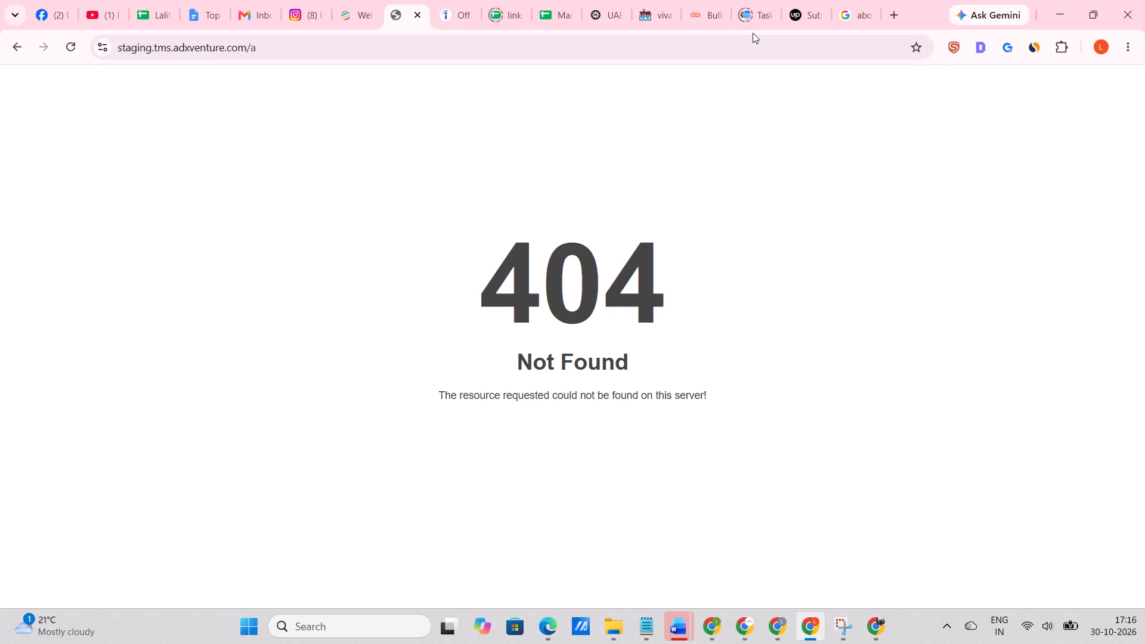
left_click(627, 44)
left_click(627, 44)
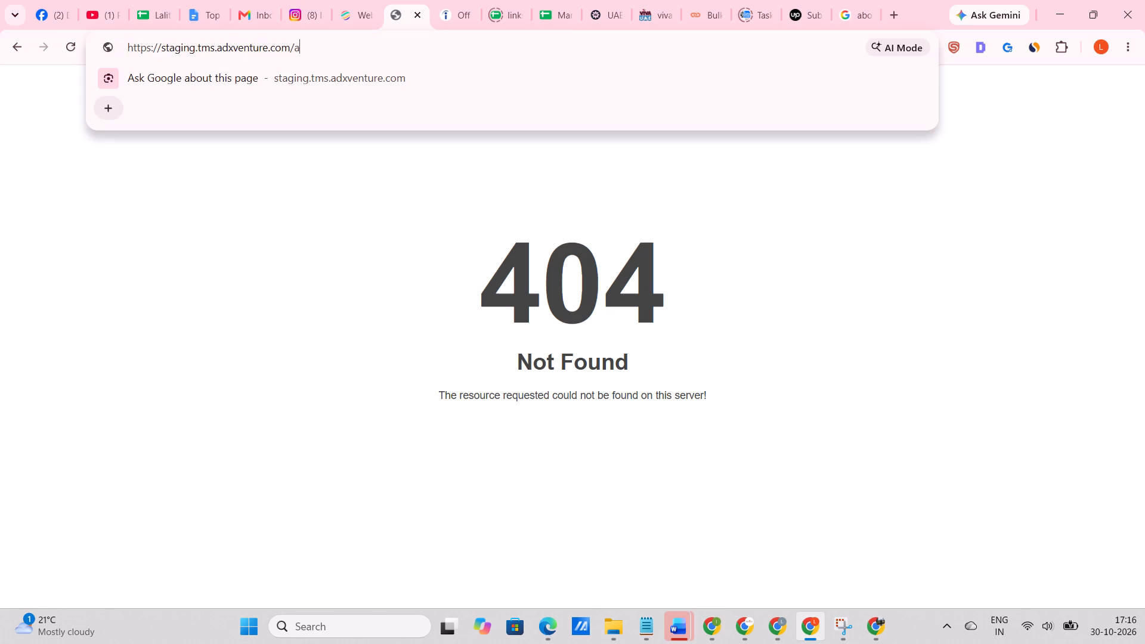
key("BackSpace")
key("Return")
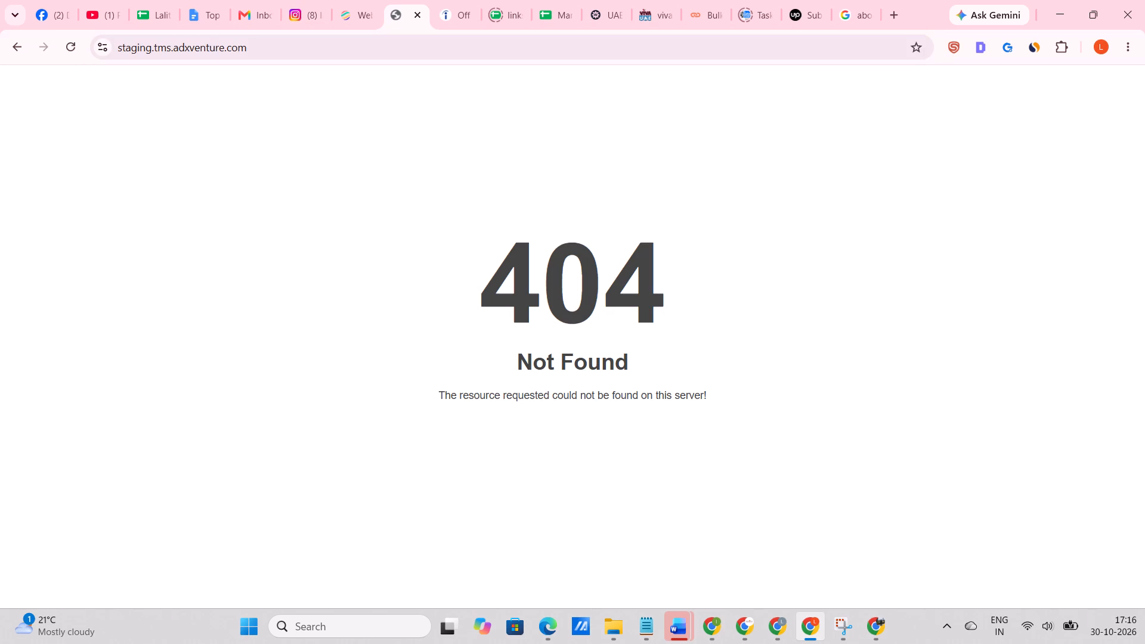
Try staging.tms.adxventure.com/login in a new Incognito window, and close that window.
left_click(1132, 44)
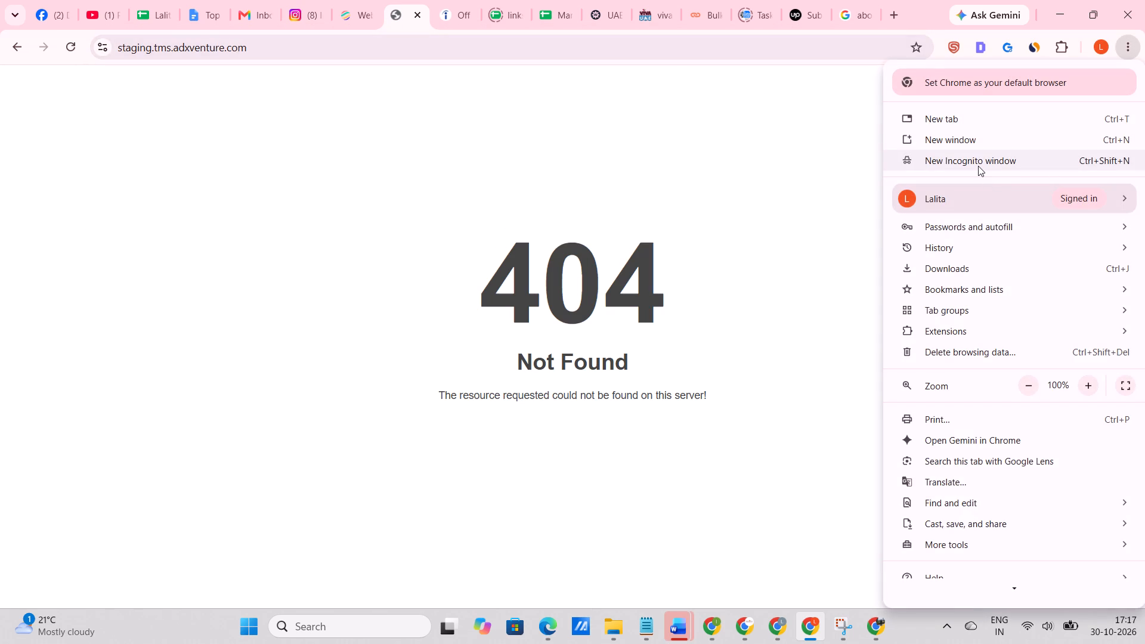
left_click(978, 166)
type("sta")
key("Return")
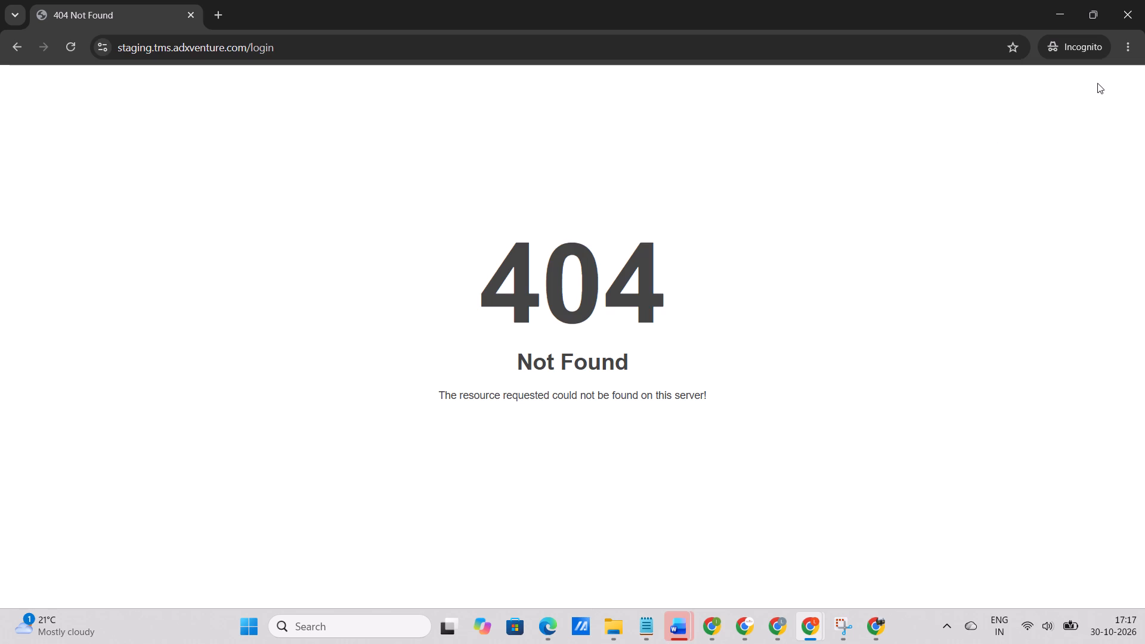
left_click(1134, 8)
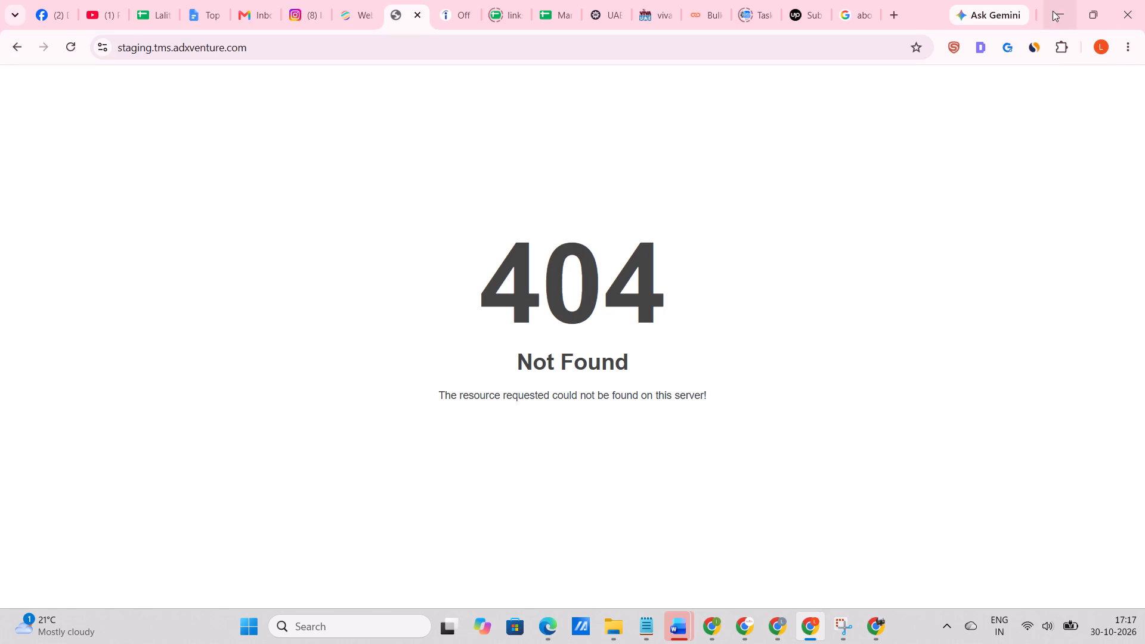
Return to the admin panel, search the user list for "lali", examine the matching accounts' email addresses, and clear the search.
left_click(1054, 0)
left_click(1051, 0)
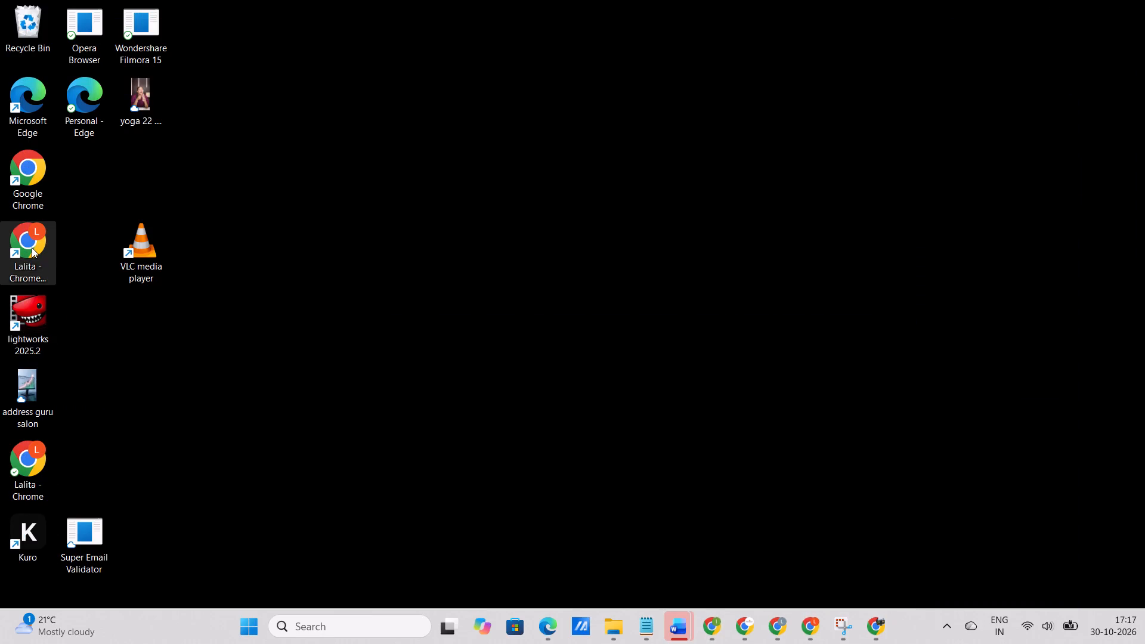
left_click(711, 632)
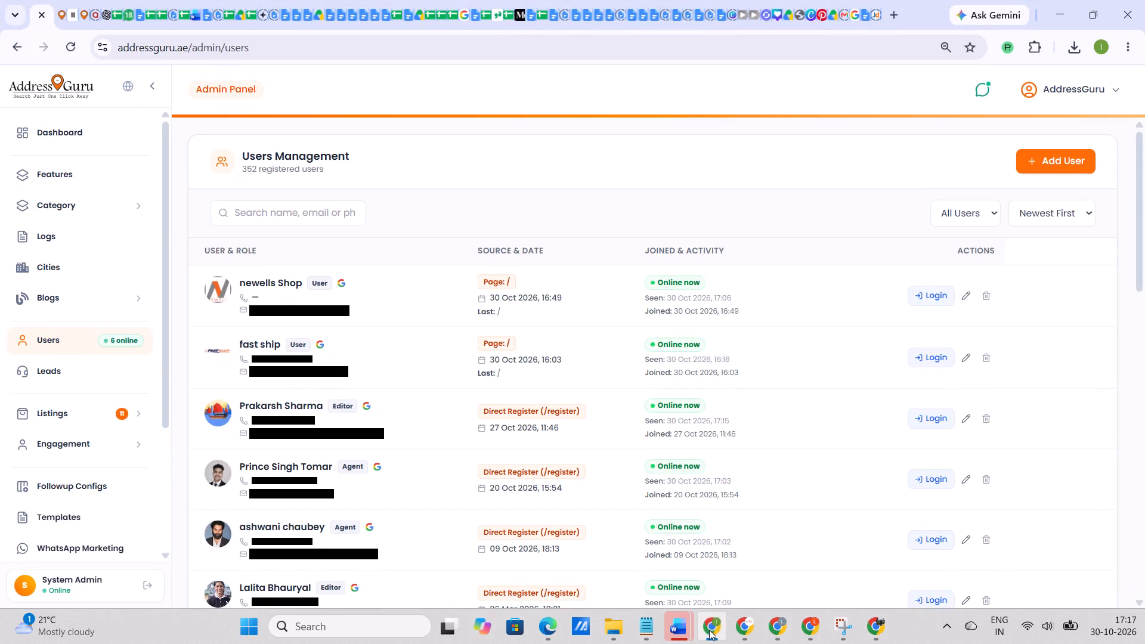
left_click(265, 215)
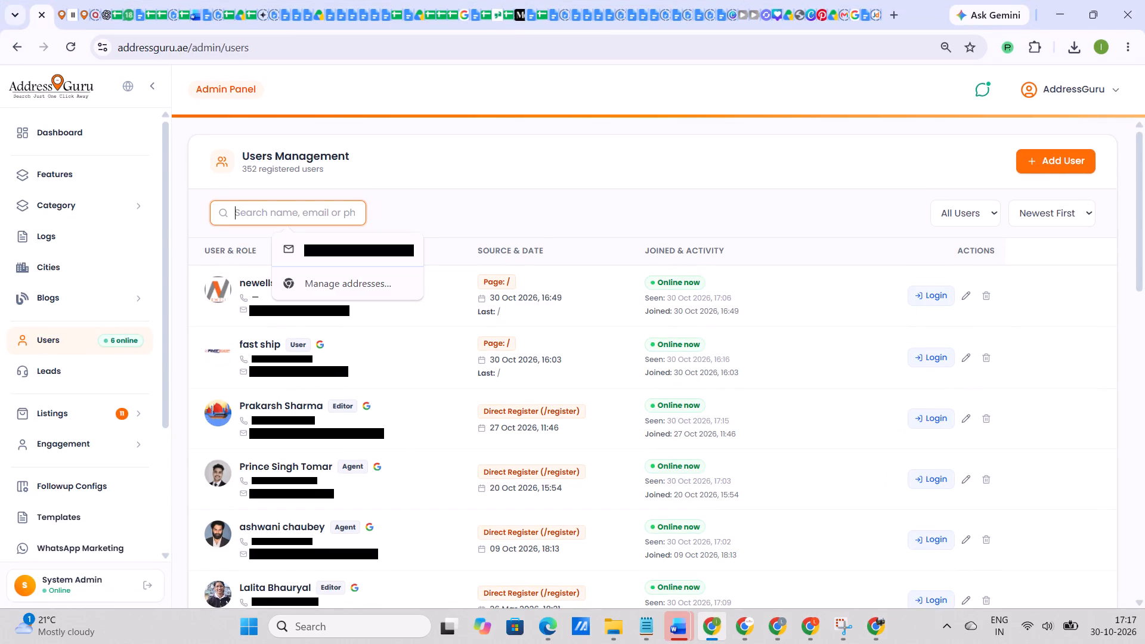
key("l")
type("al")
key("i")
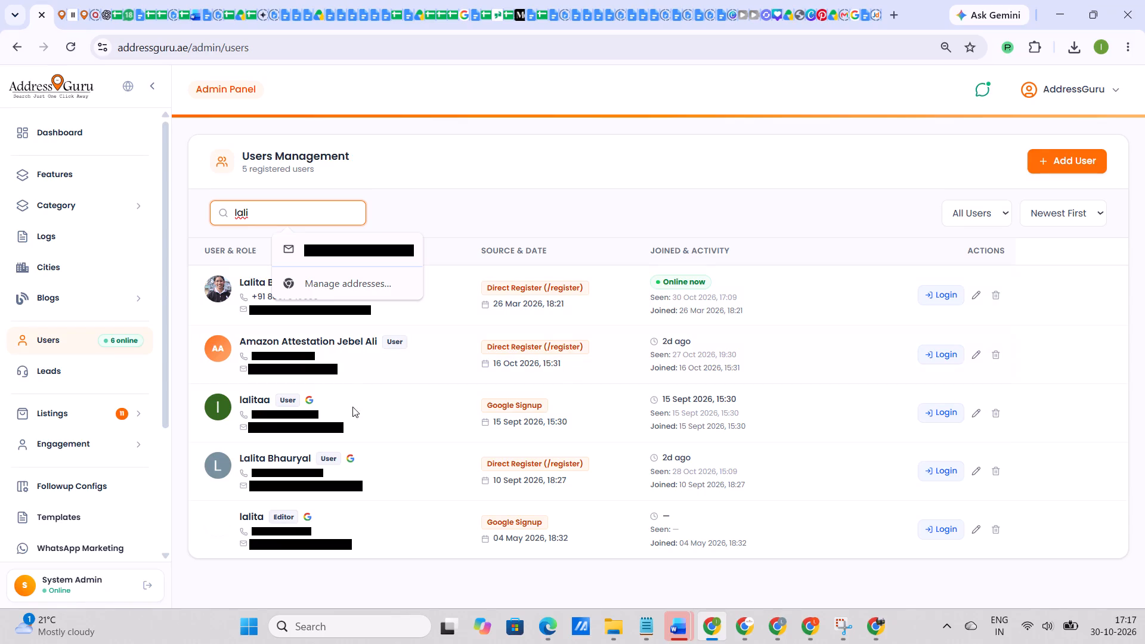
left_click_drag(277, 431, 318, 426)
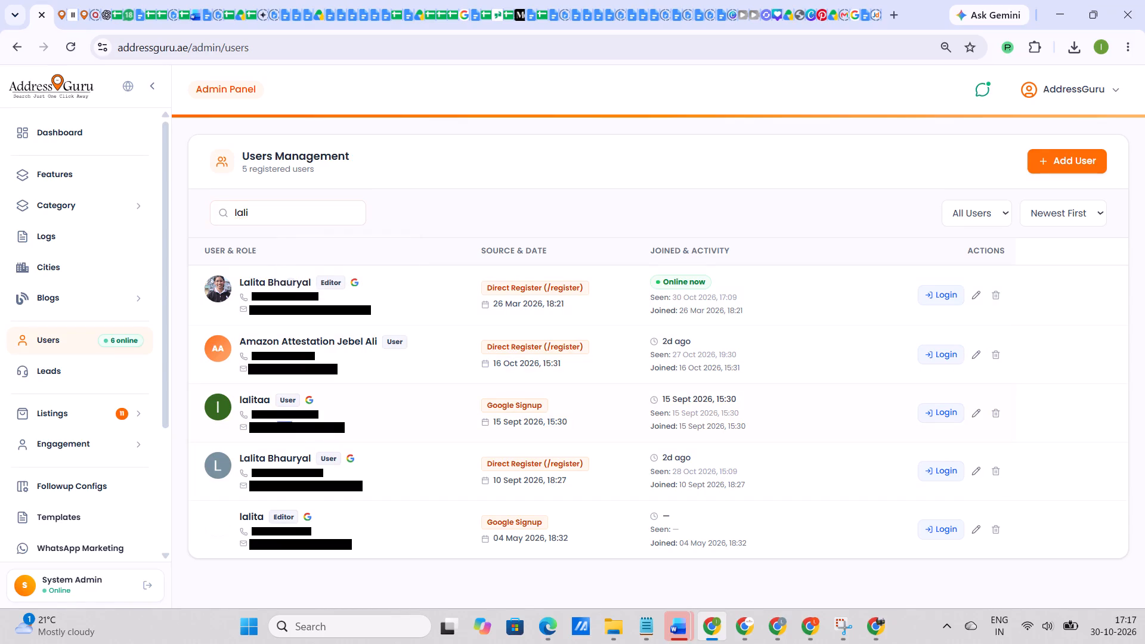
left_click_drag(318, 426, 318, 426)
left_click_drag(296, 488, 342, 485)
left_click_drag(271, 540, 350, 552)
left_click_drag(270, 314, 414, 324)
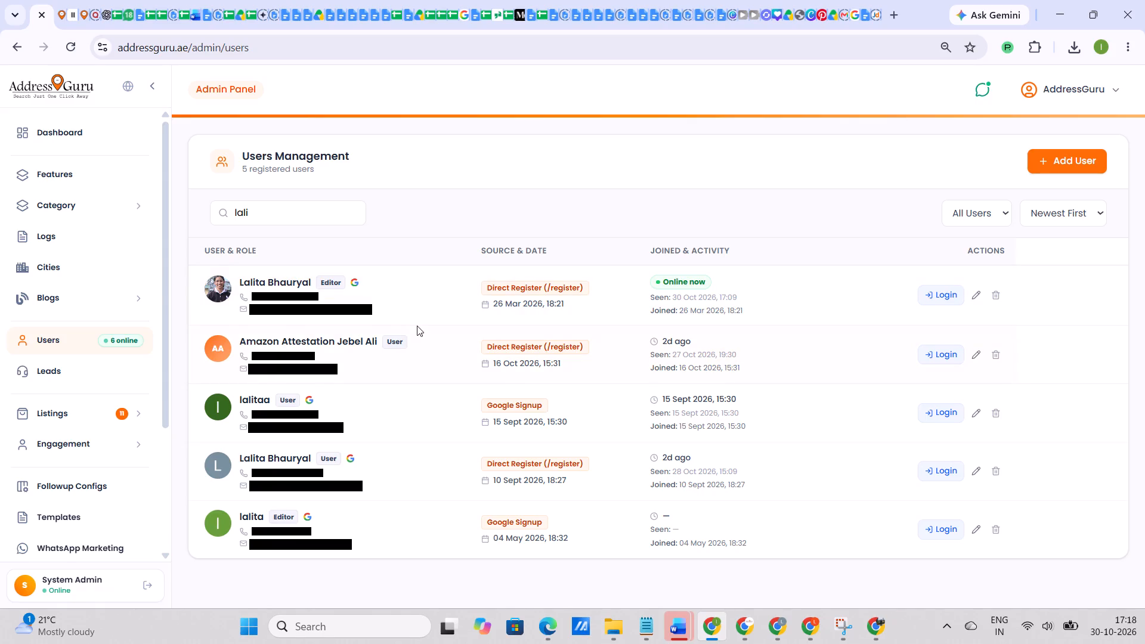
left_click(85, 343)
left_click_drag(281, 210, 144, 224)
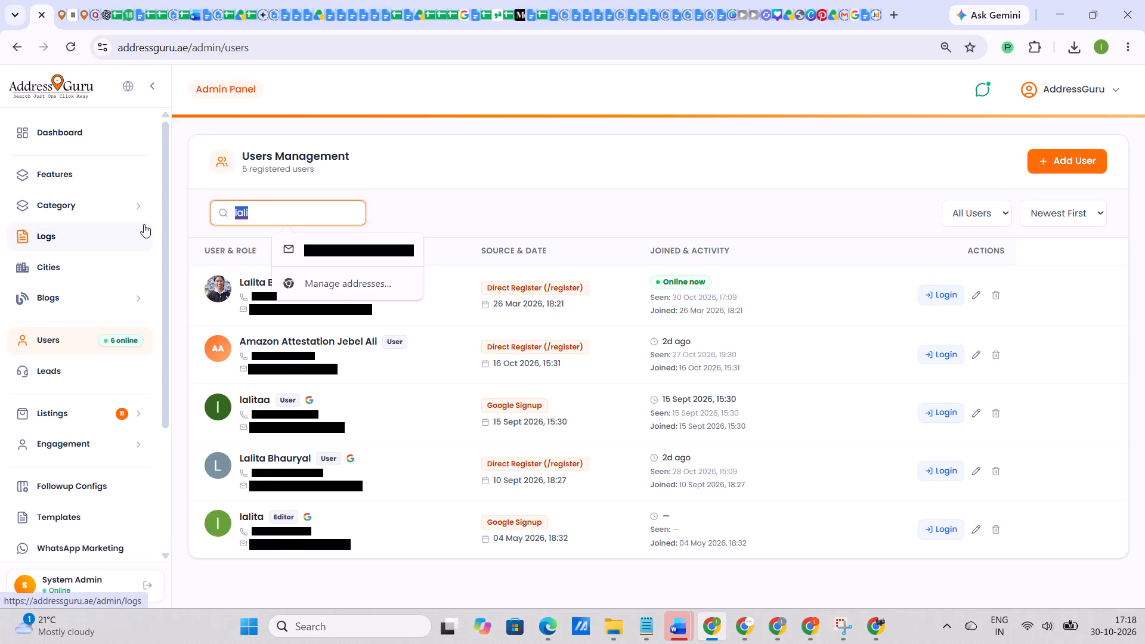
key("BackSpace")
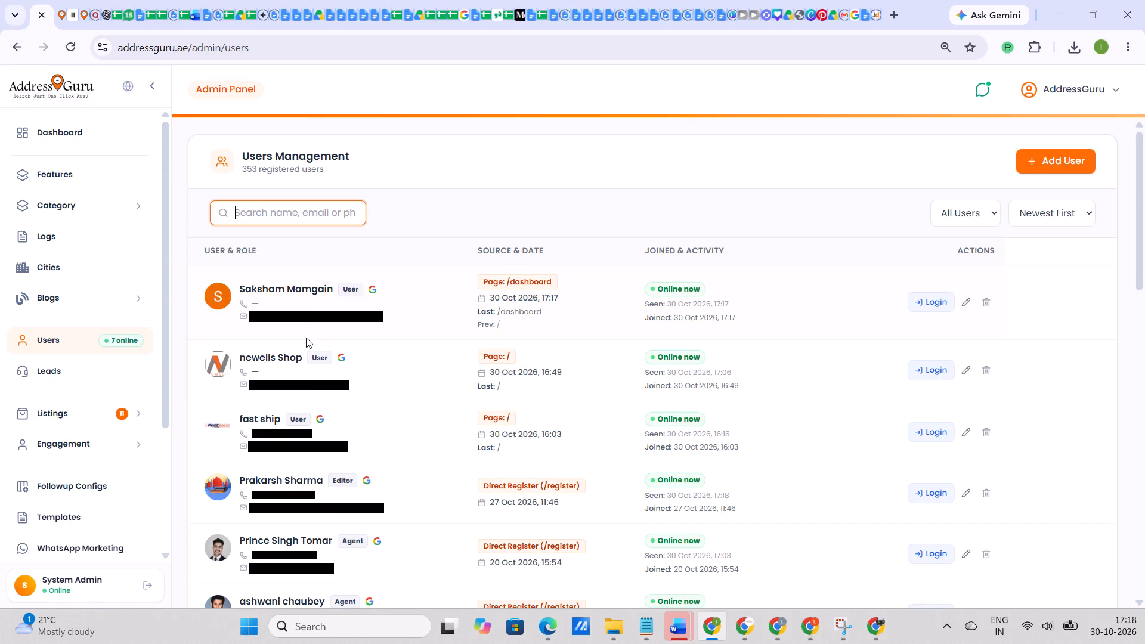
Hard-reload the user list and check the pending marketplace listings.
left_click(277, 367)
left_click(259, 358)
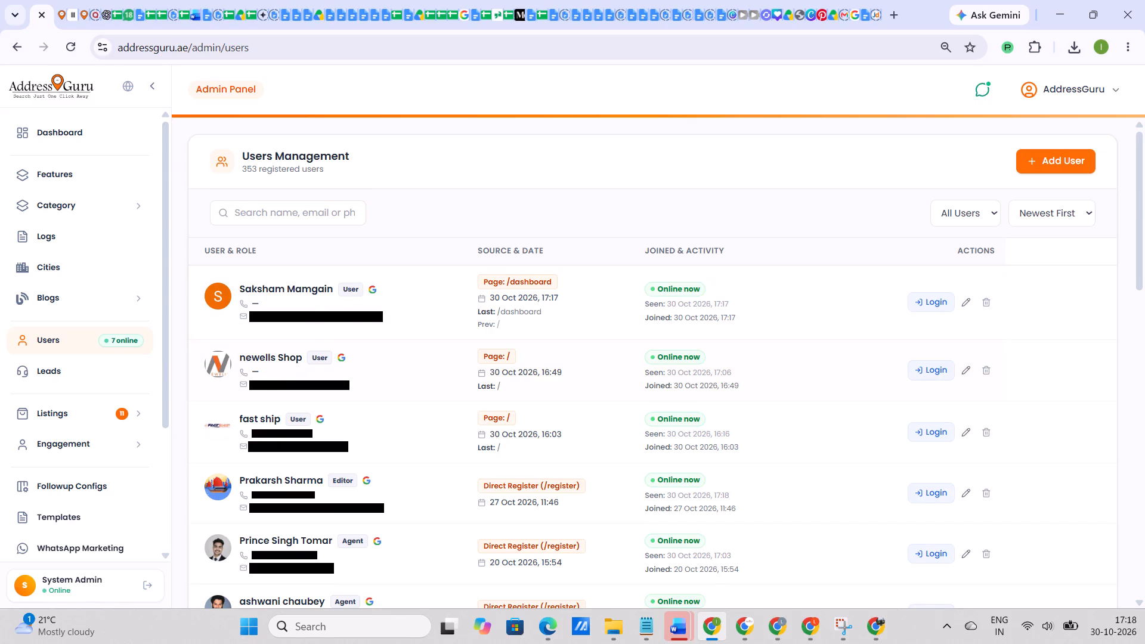
key("ctrl+shift+r")
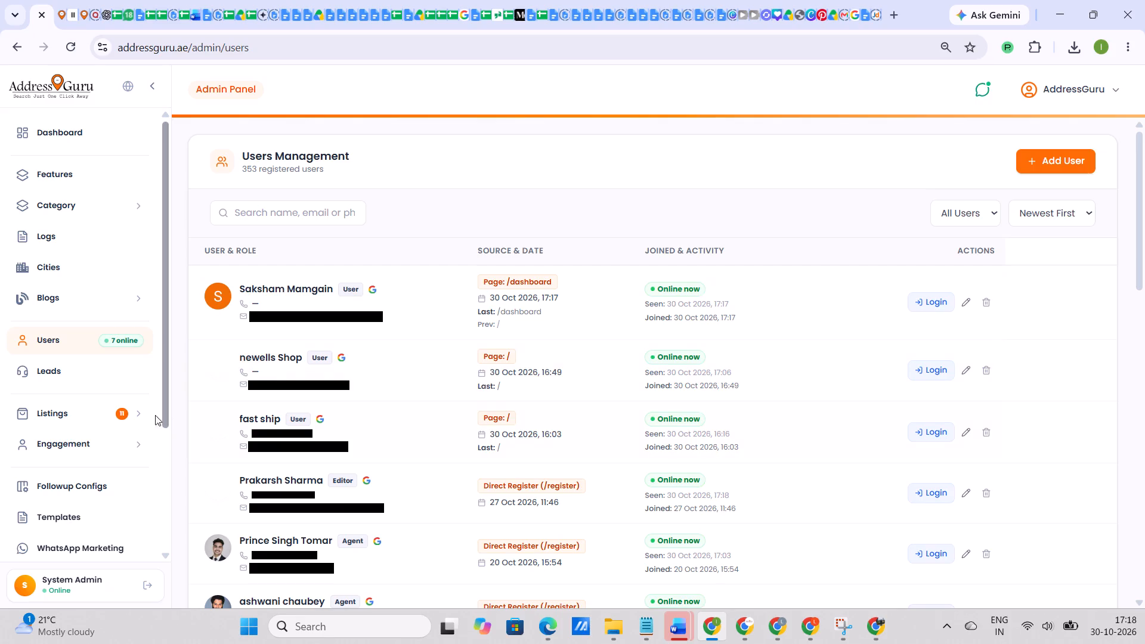
left_click(110, 415)
left_click(120, 494)
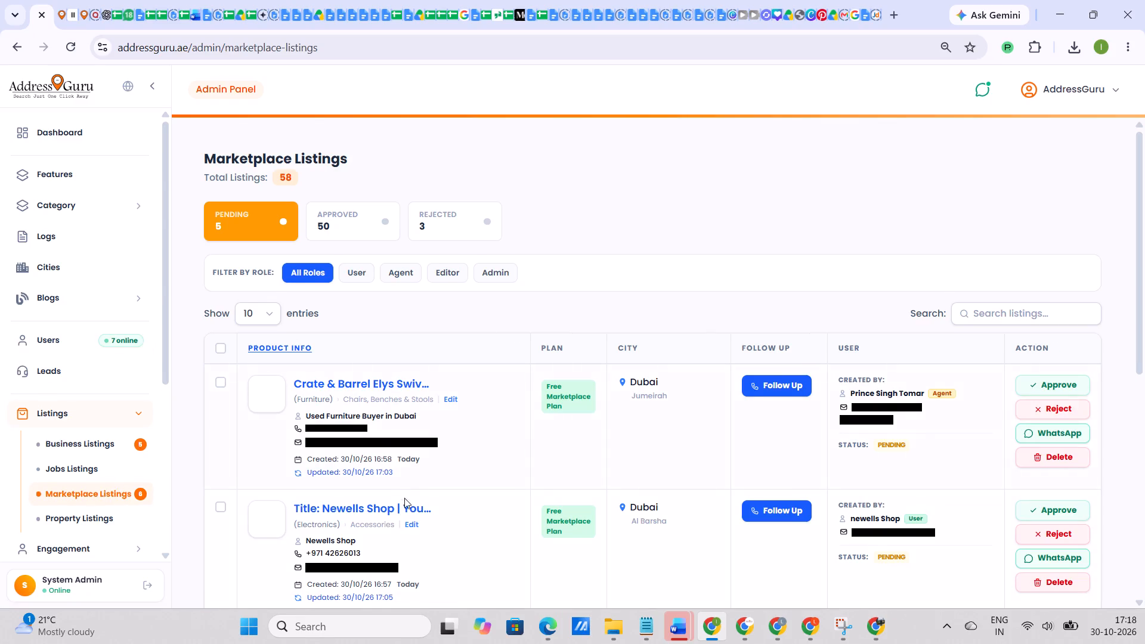
scroll(389, 513, "down", 1)
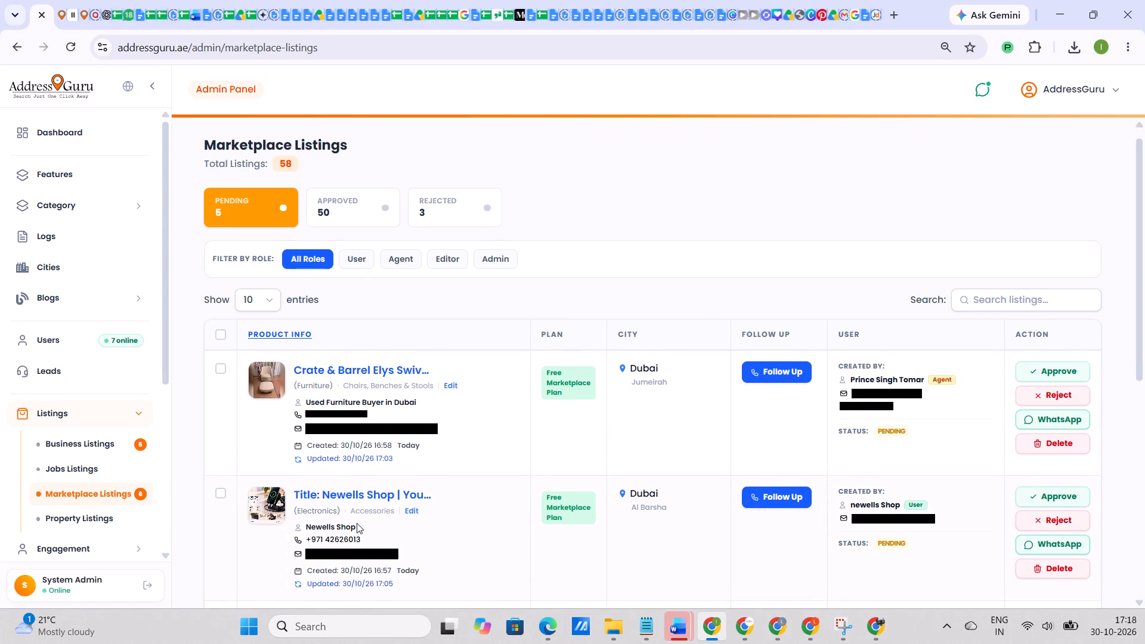
Search the user list for "newells Shop" using the account name copied from its entry.
left_click(78, 327)
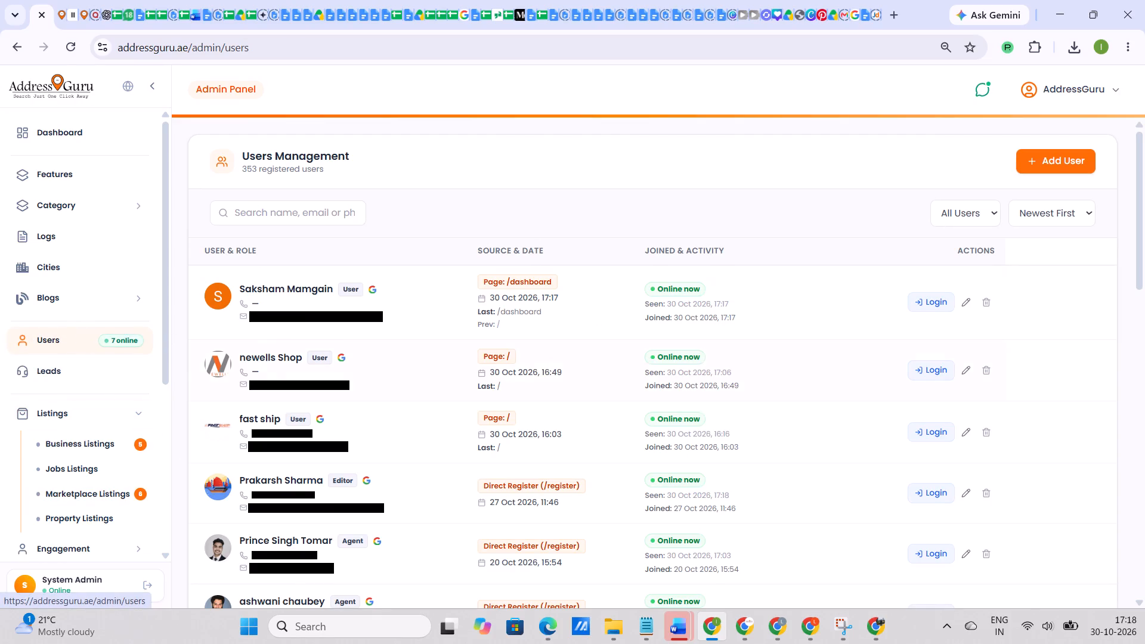
left_click_drag(239, 360, 303, 359)
key("ctrl+c")
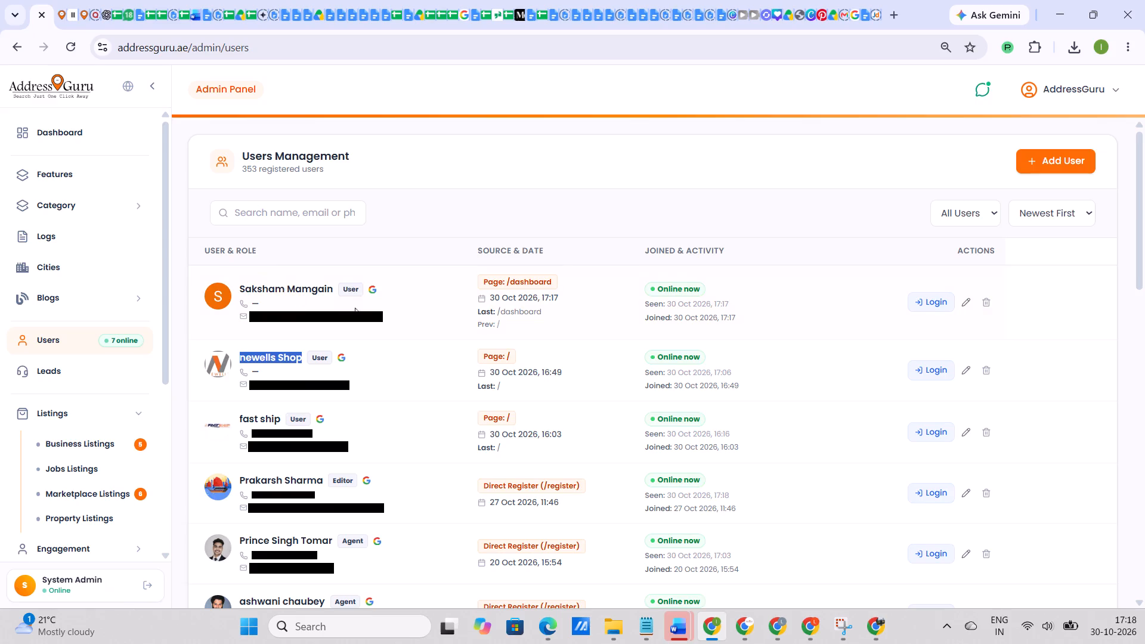
left_click(277, 211)
key("ctrl+v")
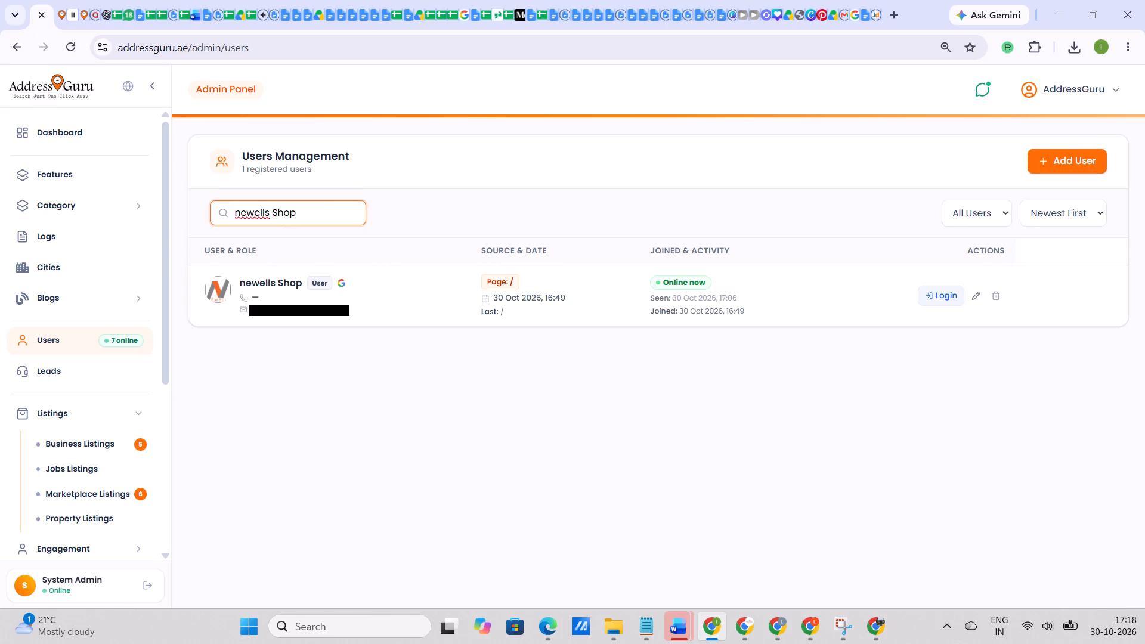
Clear the "newells Shop" search from the user list.
key("BackSpace")
key("BackSpace")
key("BackSpace")
key("BackSpace")
key("BackSpace")
key("BackSpace")
key("BackSpace")
key("BackSpace")
key("BackSpace")
key("BackSpace")
key("BackSpace")
key("BackSpace")
key("BackSpace")
key("BackSpace")
key("BackSpace")
key("BackSpace")
key("BackSpace")
key("BackSpace")
key("BackSpace")
key("BackSpace")
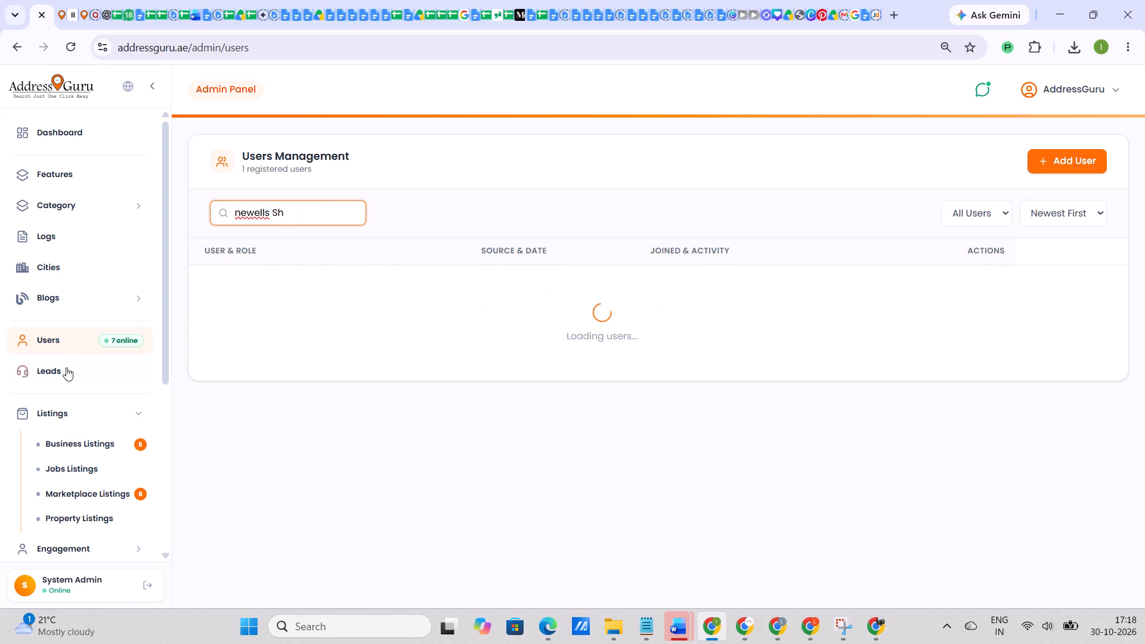
Search the user list for the contact email copied from the Newells Shop marketplace listing, and clear the search.
left_click(103, 491)
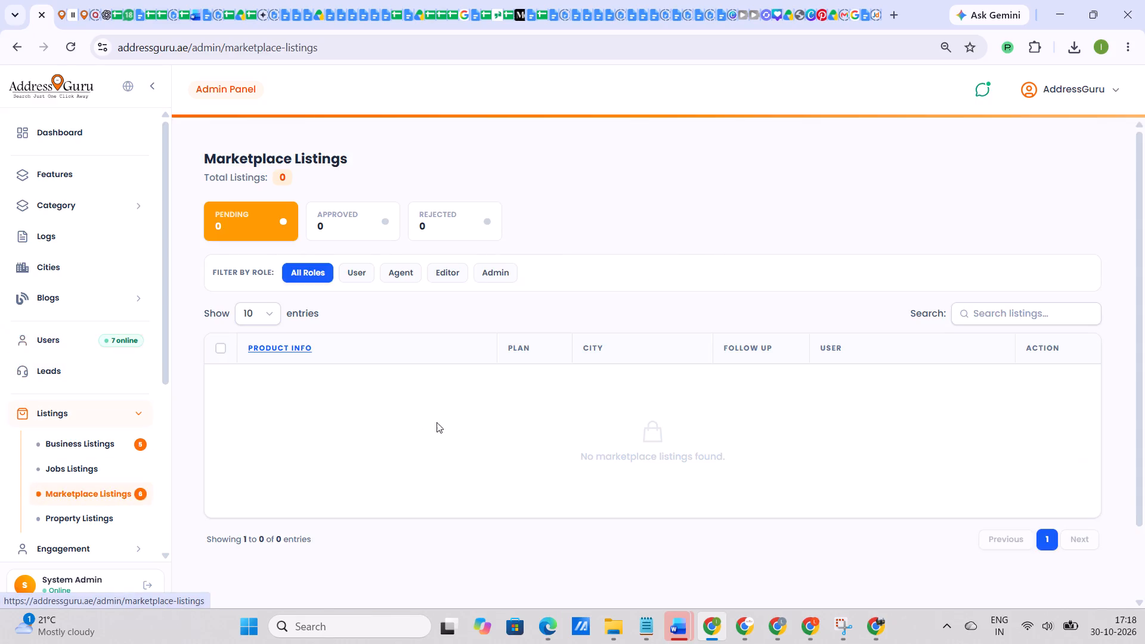
scroll(437, 413, "down", 3)
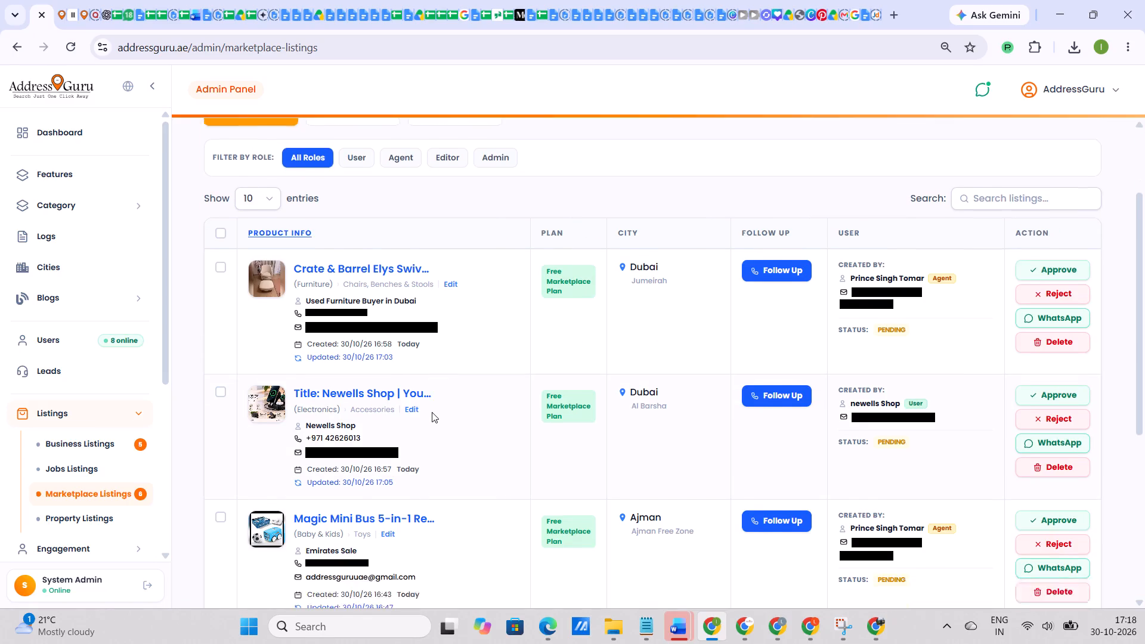
scroll(432, 412, "down", 1)
left_click_drag(411, 398, 305, 397)
key("ctrl+c")
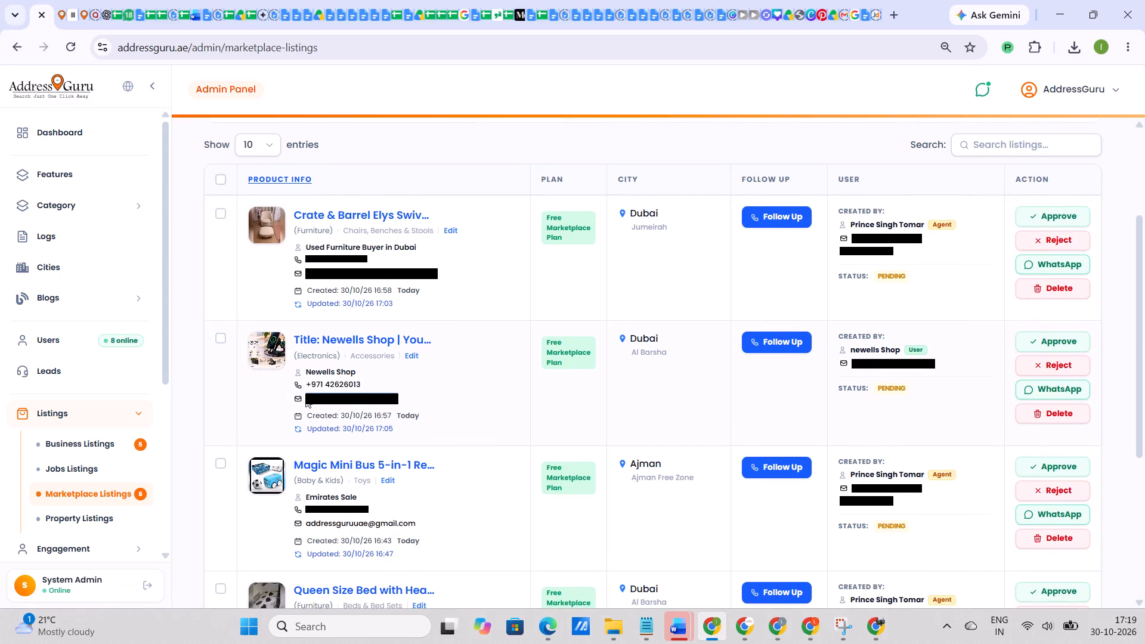
left_click(91, 336)
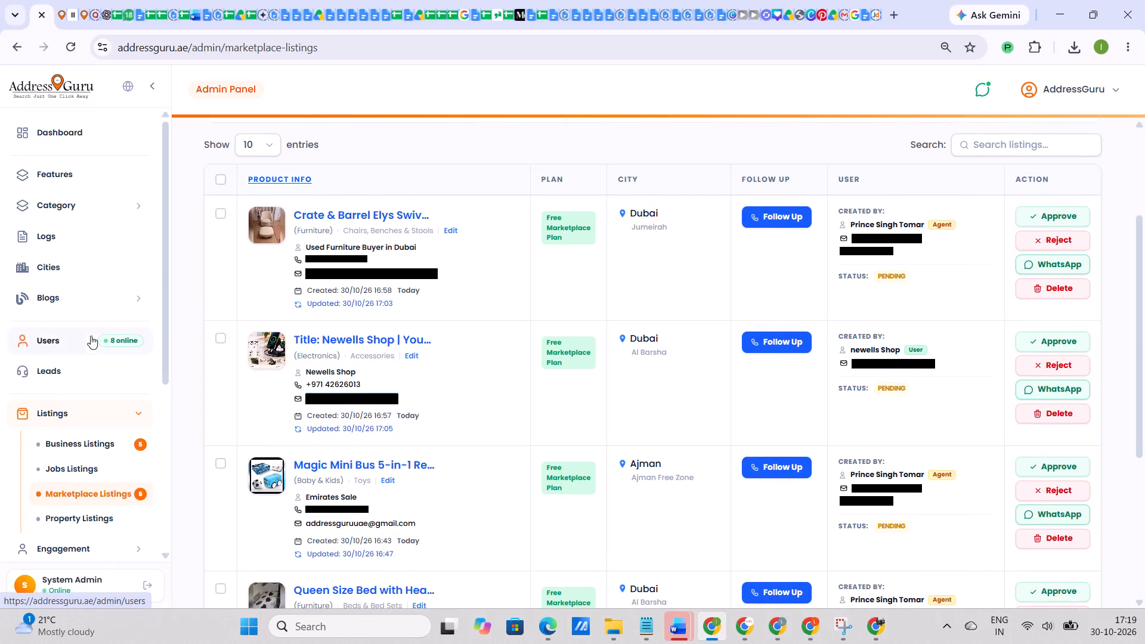
left_click(280, 212)
key("ctrl+v")
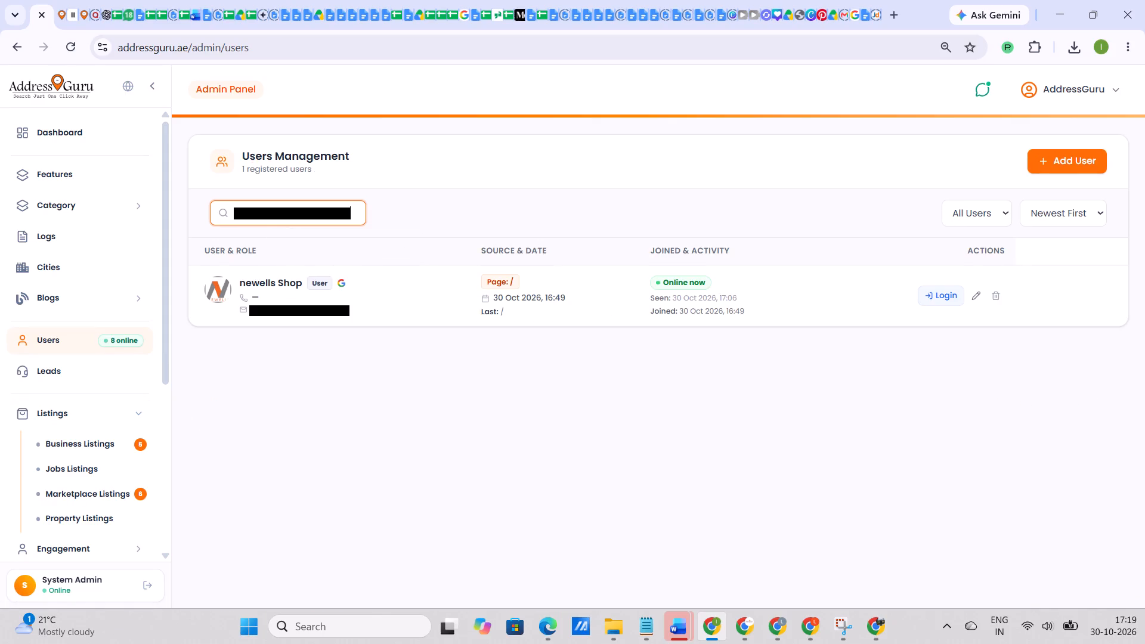
key("ctrl+a")
key("BackSpace")
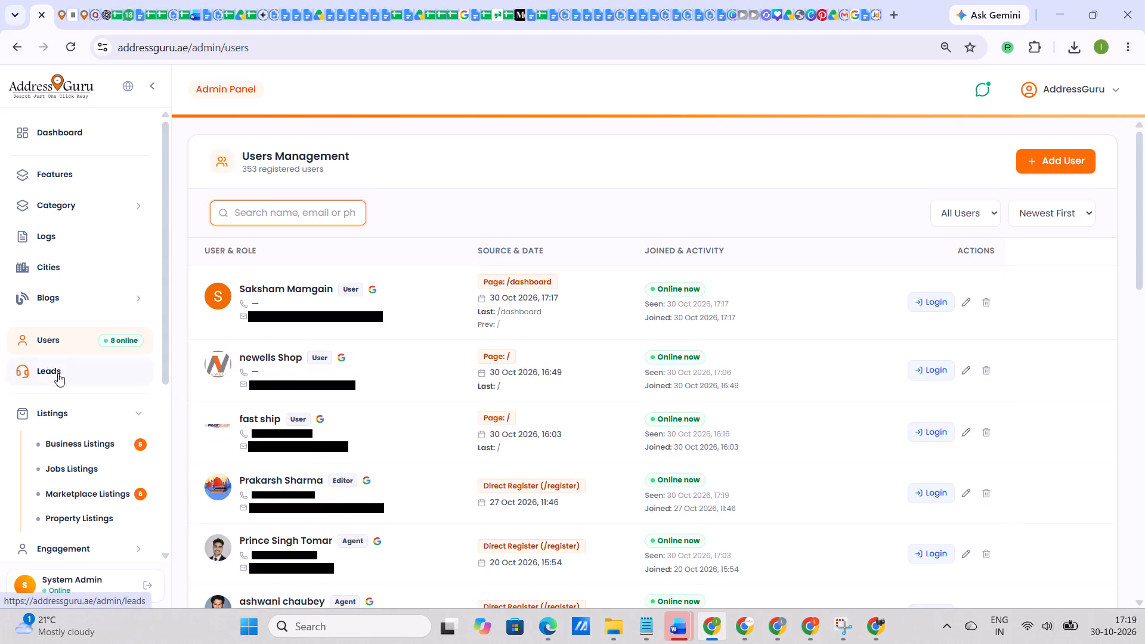
Switch to the content writer's AddressGuru dashboard window, delete the phone number from My Profile, and save the profile.
left_click(784, 627)
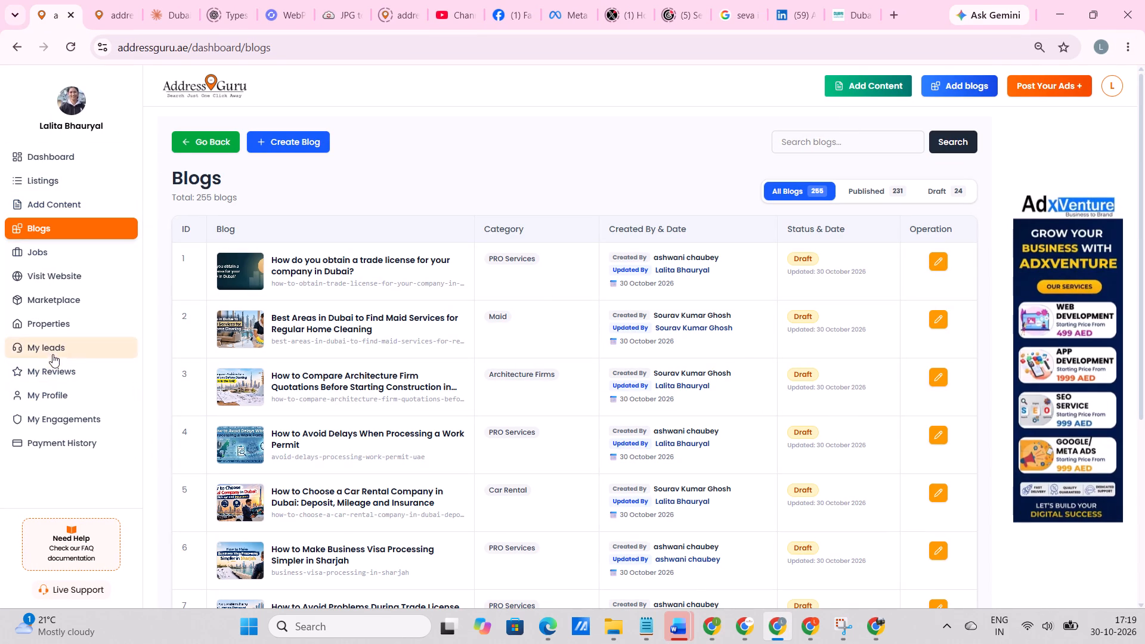
left_click(53, 387)
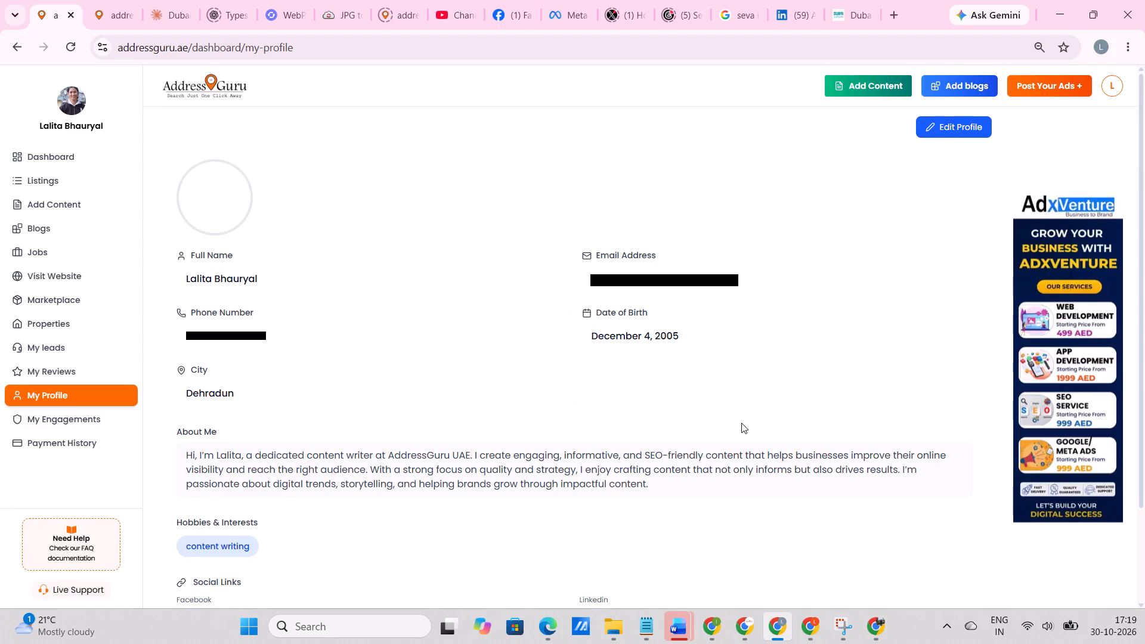
scroll(733, 422, "up", 2)
left_click(960, 119)
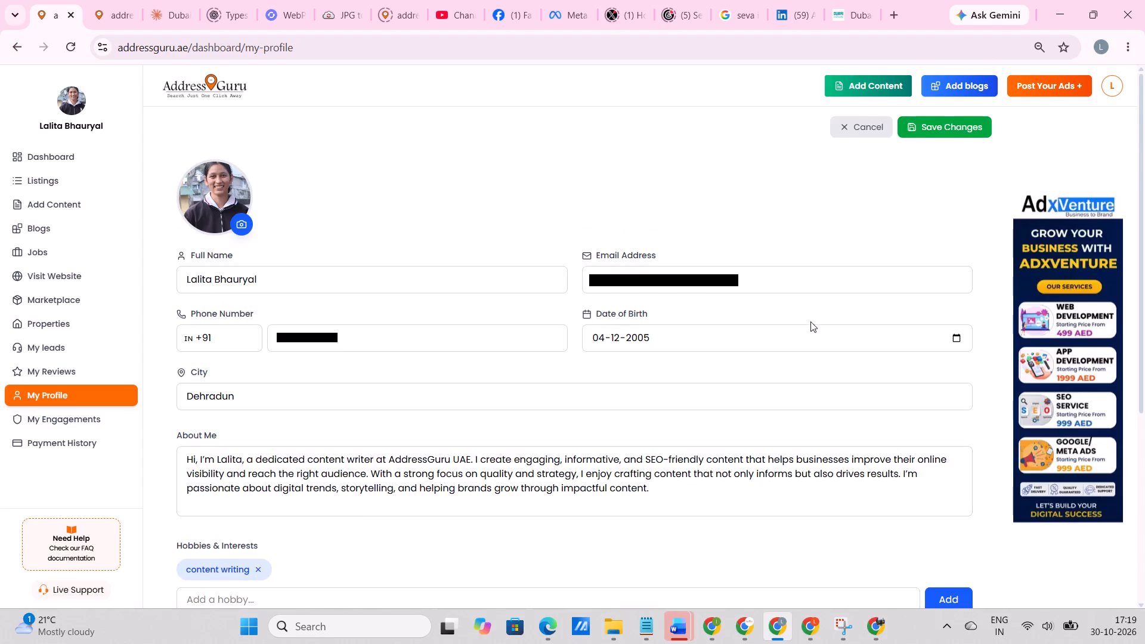
scroll(806, 327, "down", 7)
scroll(643, 414, "up", 3)
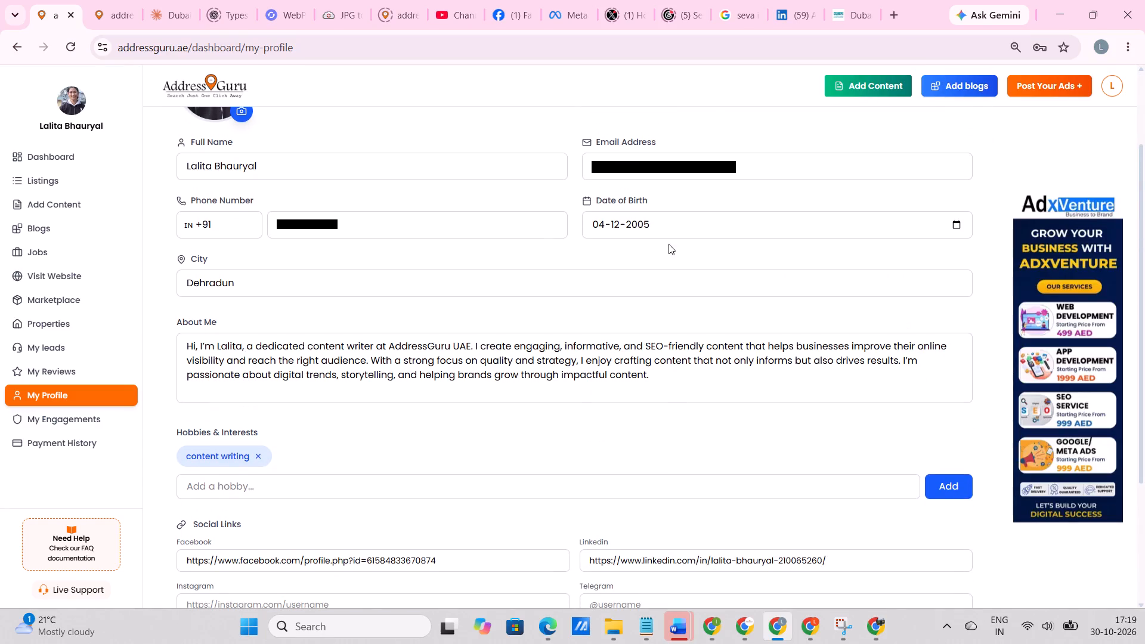
left_click_drag(444, 222, 35, 266)
key("BackSpace")
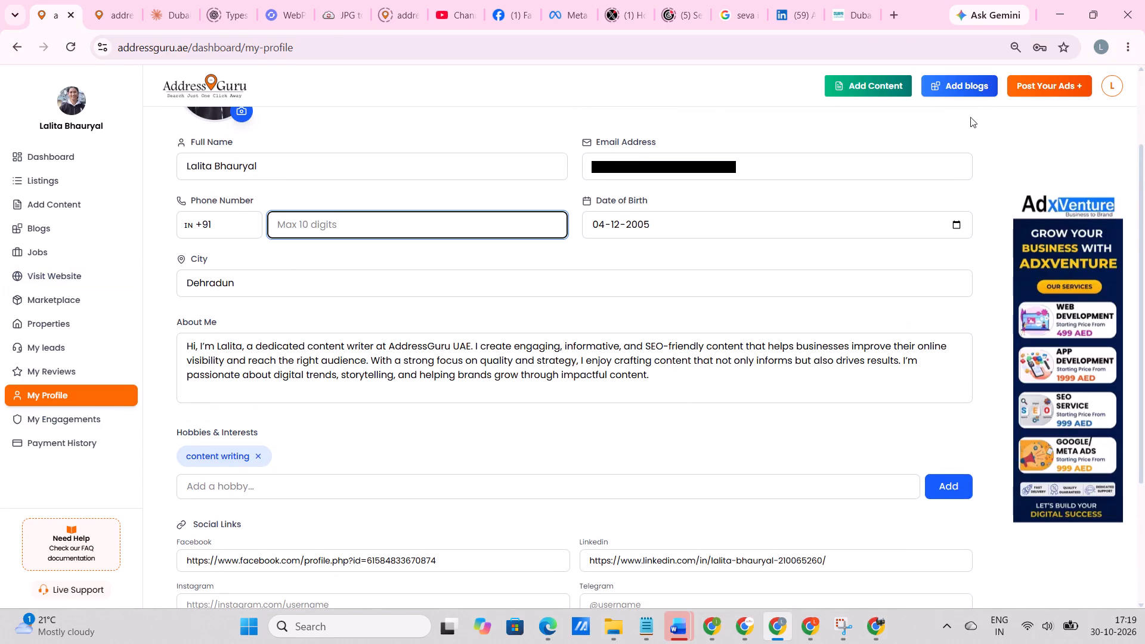
scroll(948, 197, "up", 4)
left_click(948, 127)
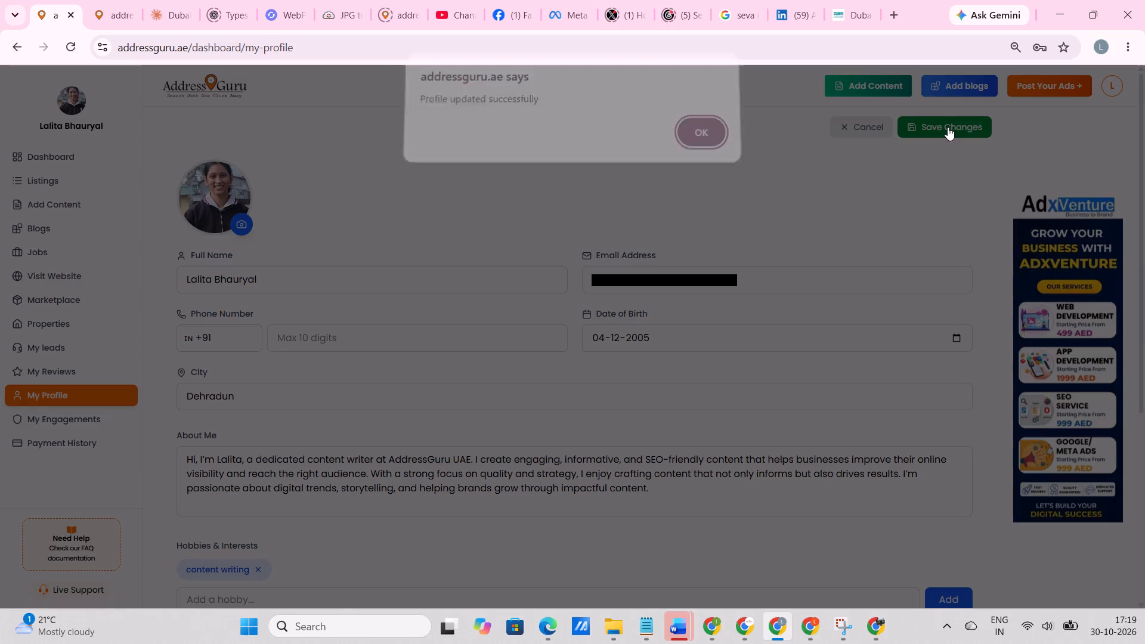
left_click(704, 140)
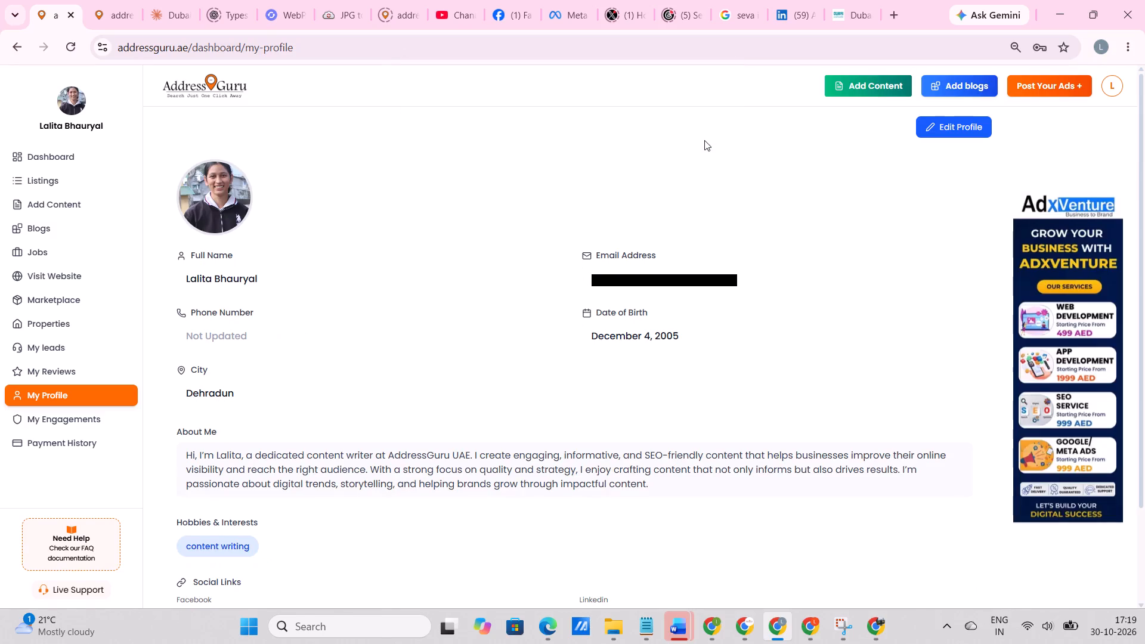
scroll(702, 141, "up", 2)
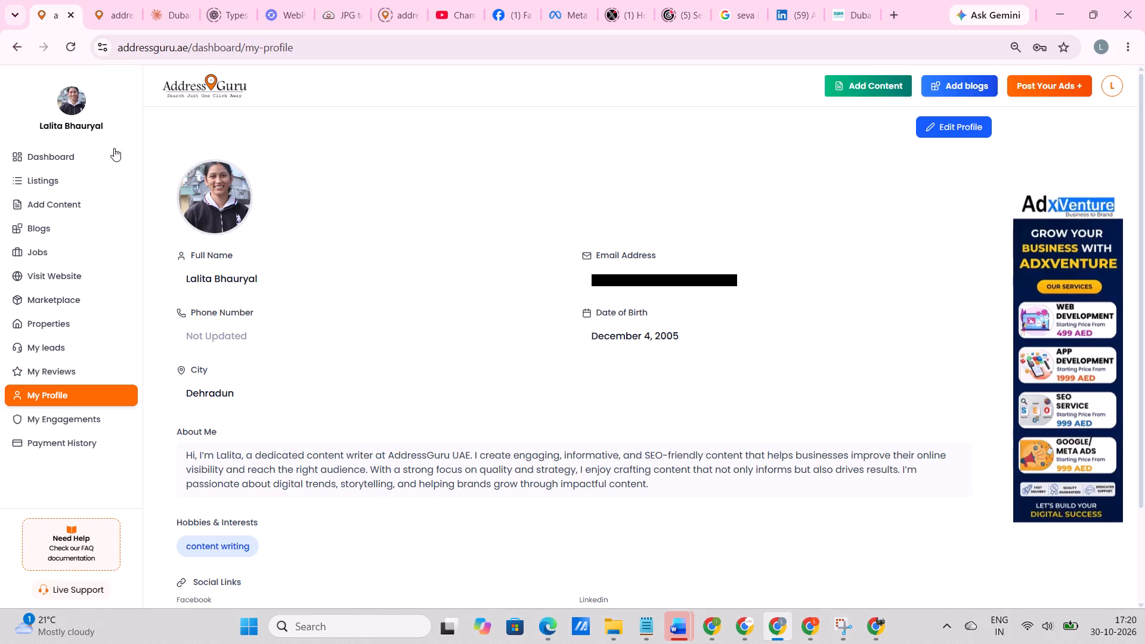
Leave and reopen My Profile, check its details, and delete the phone number again in the profile form.
left_click(14, 46)
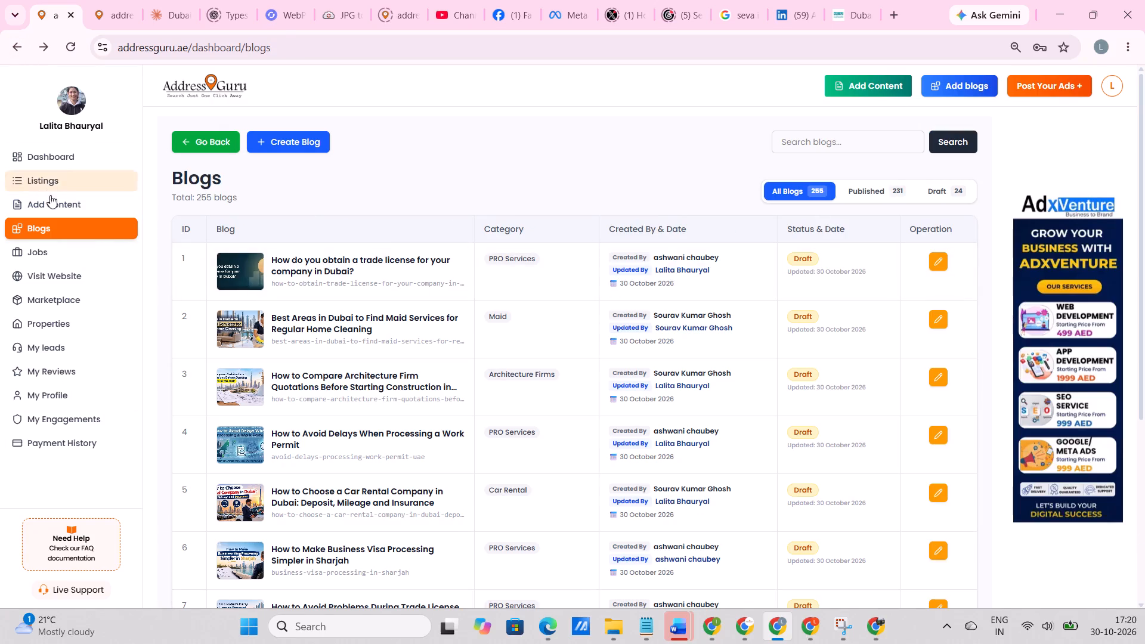
left_click(68, 396)
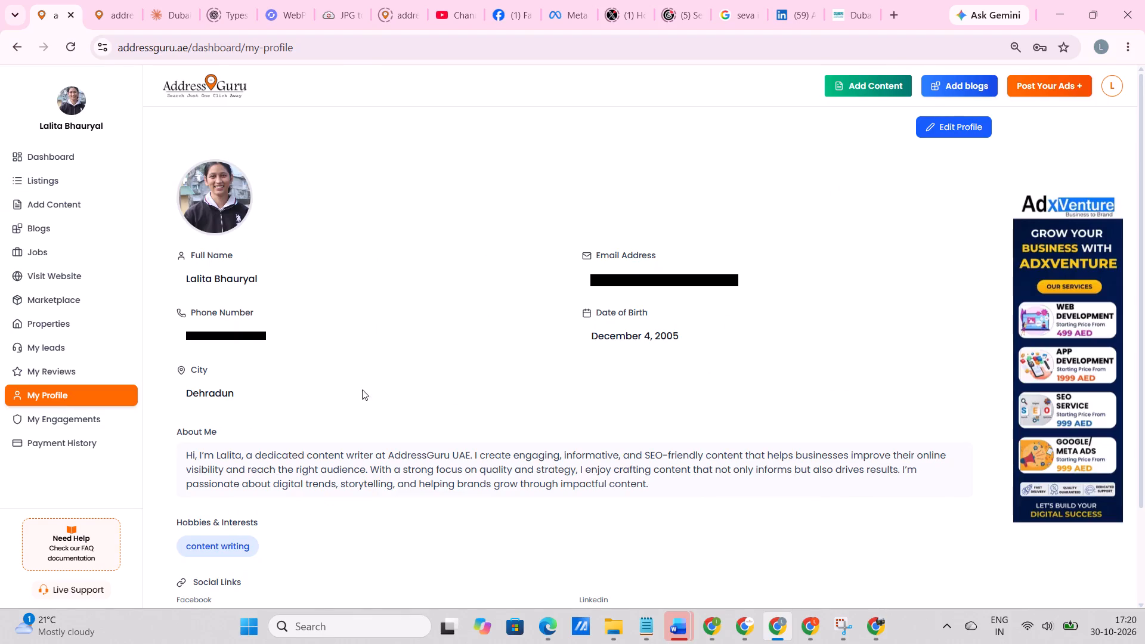
scroll(359, 383, "down", 3)
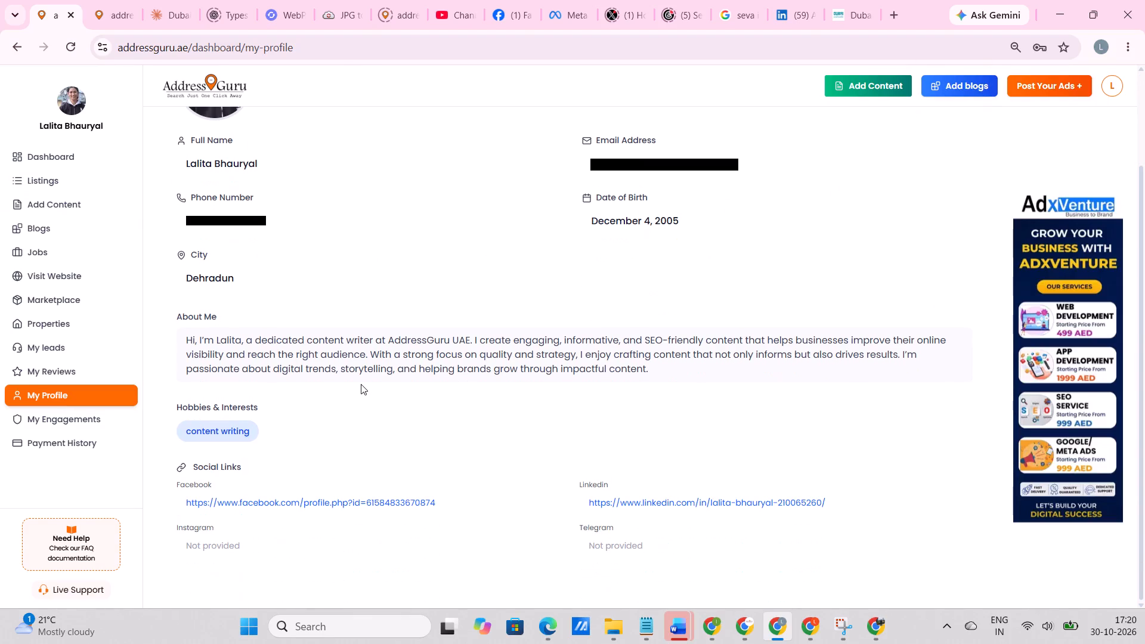
scroll(363, 385, "up", 6)
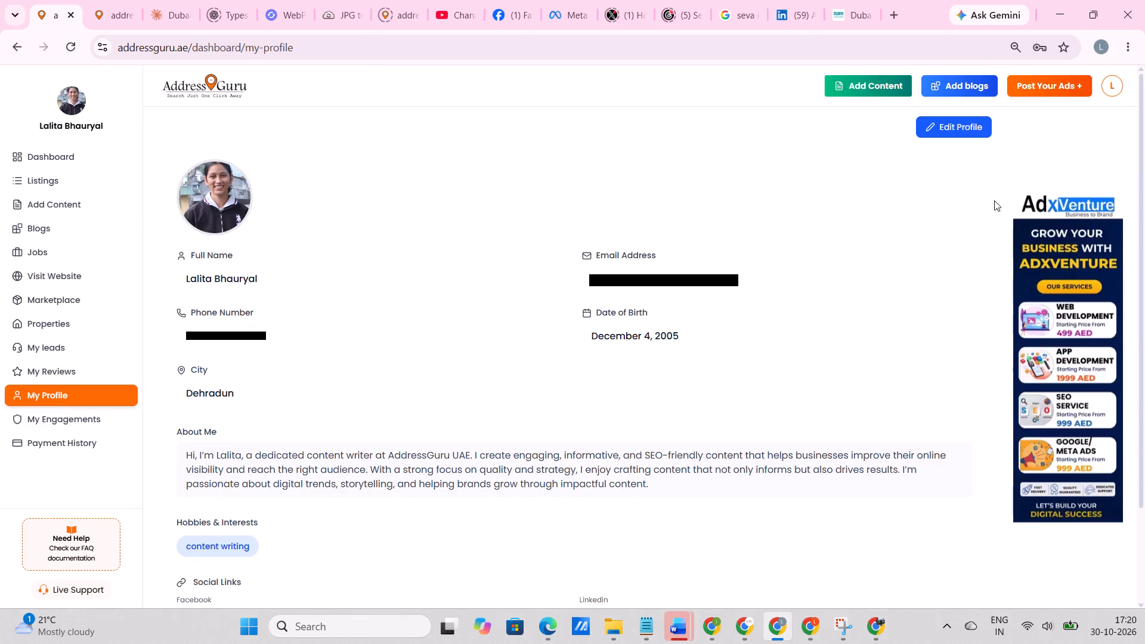
left_click(948, 123)
left_click_drag(417, 336, 145, 358)
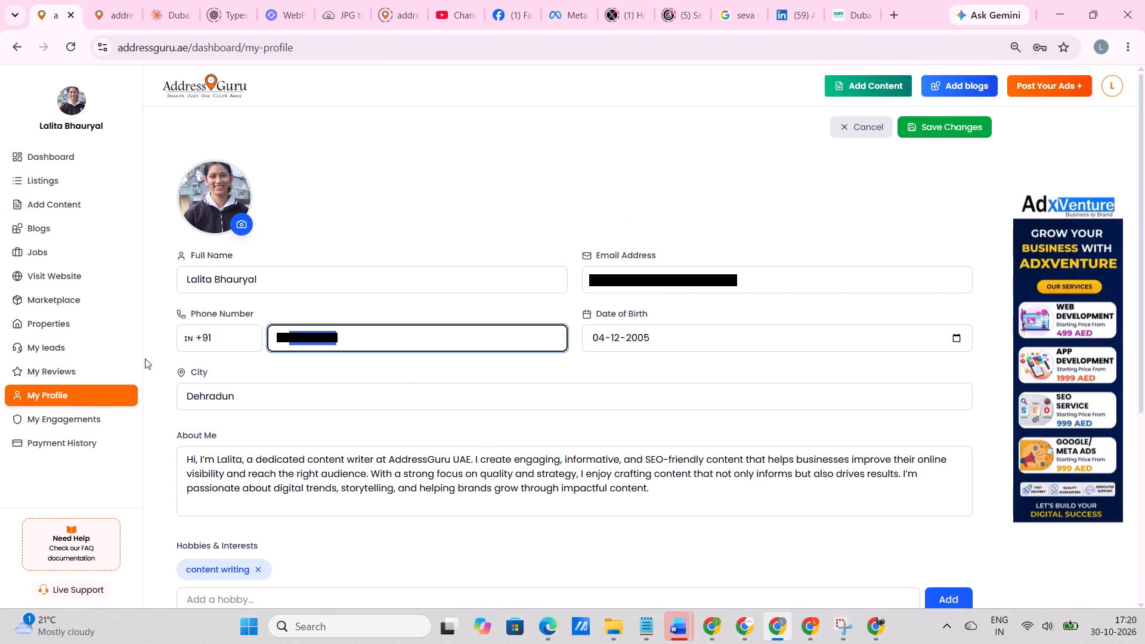
left_click_drag(145, 358, 135, 361)
key("BackSpace")
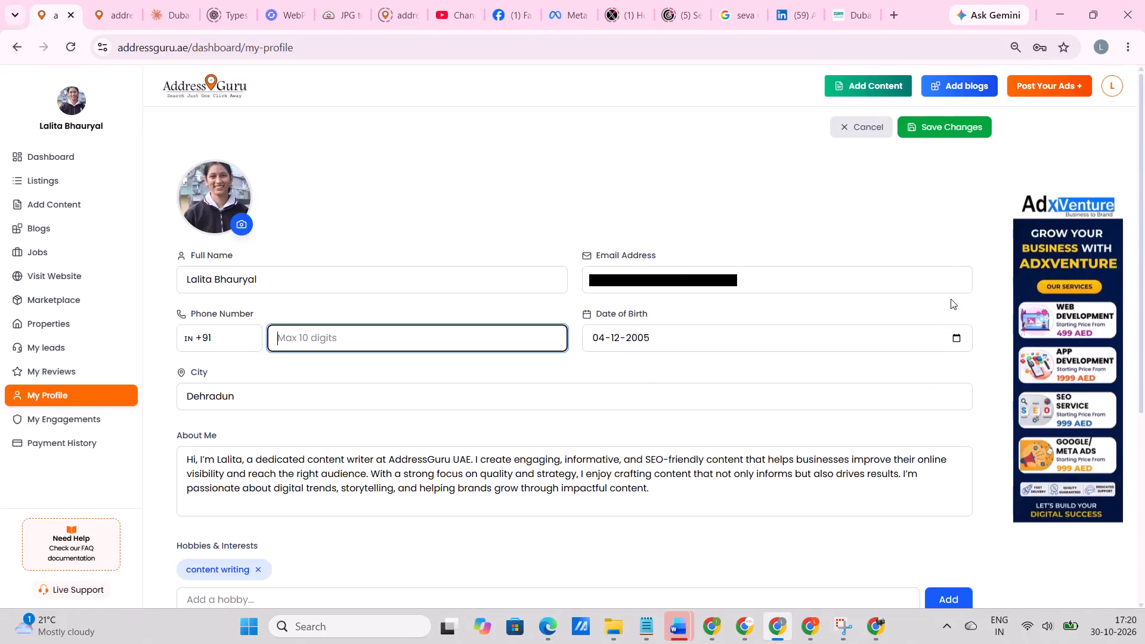
Save the content writer's profile with the phone number left empty and look over the profile details down to the social links.
scroll(954, 287, "down", 8)
scroll(816, 429, "up", 6)
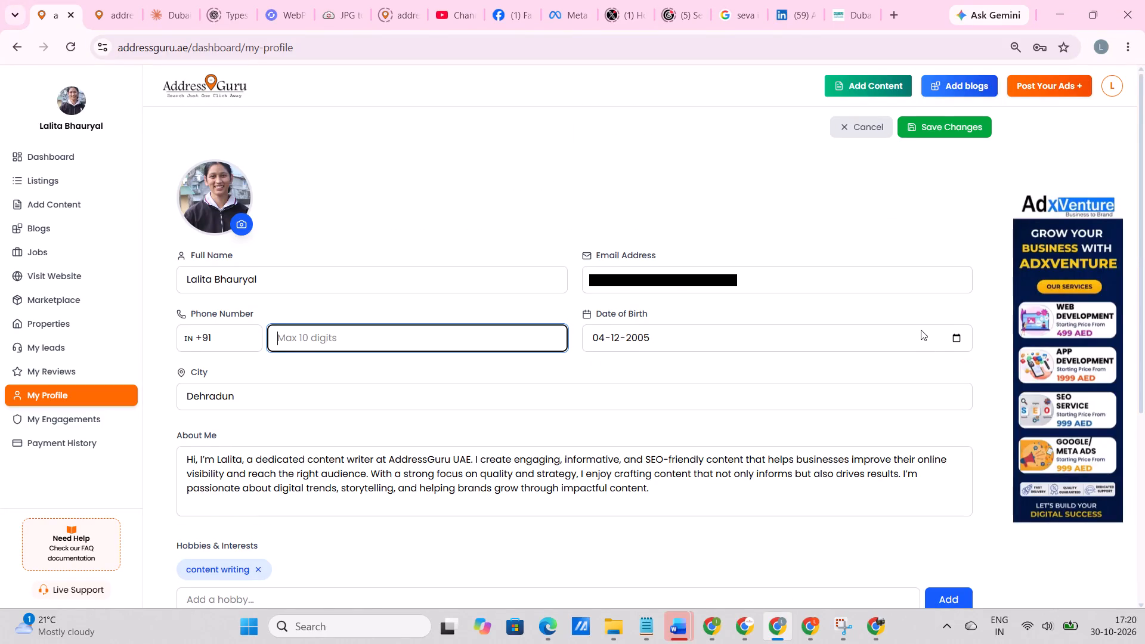
left_click(943, 125)
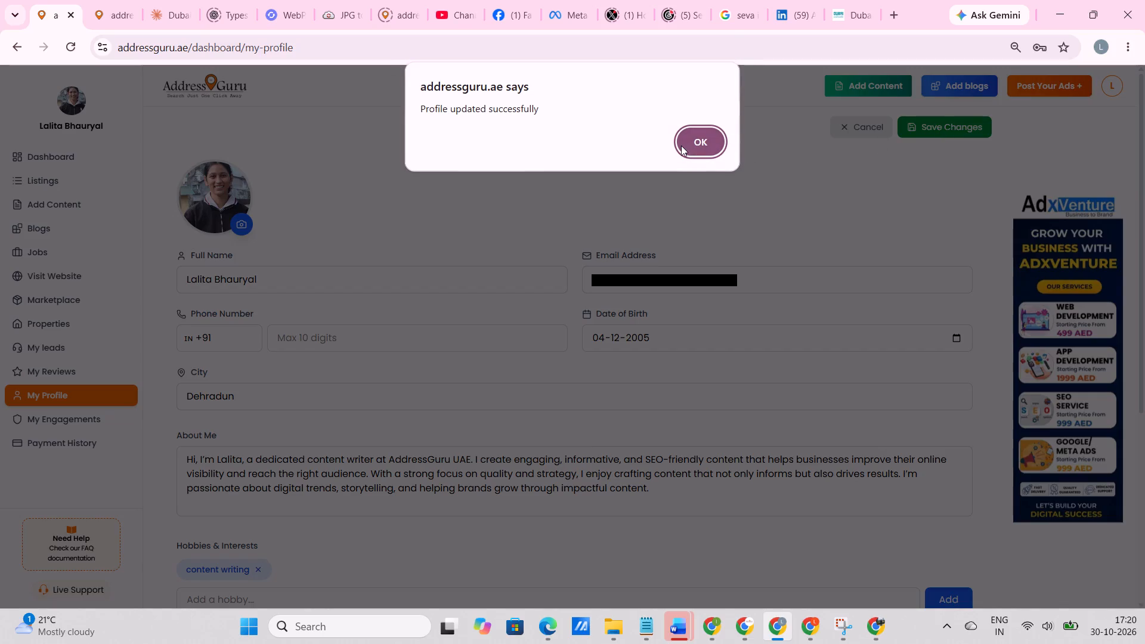
left_click(707, 140)
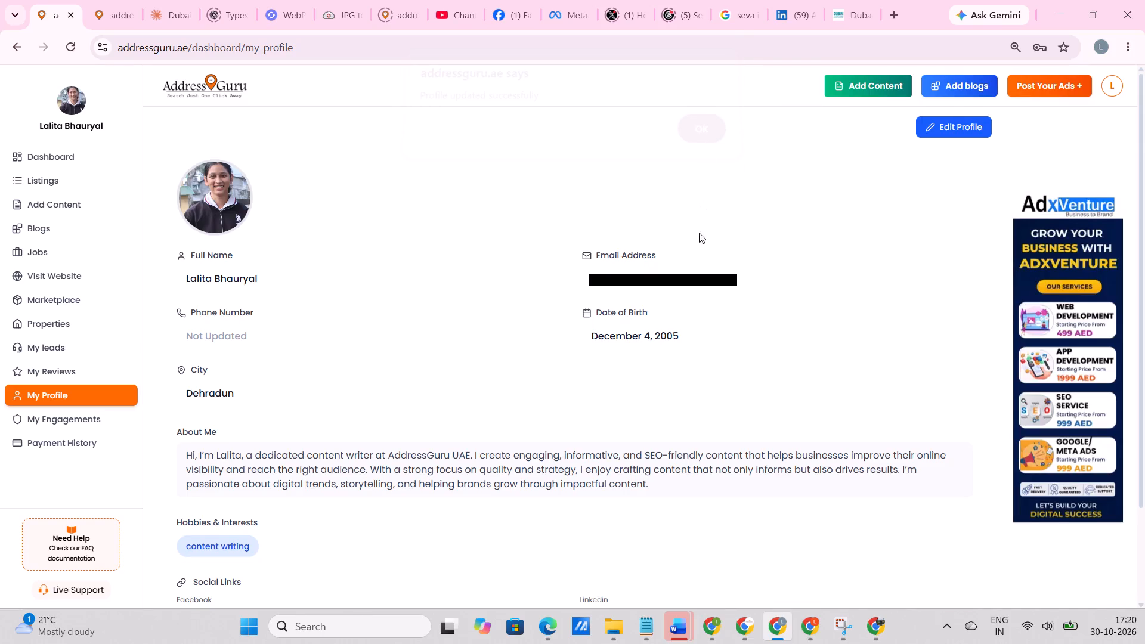
scroll(717, 354, "left", 5)
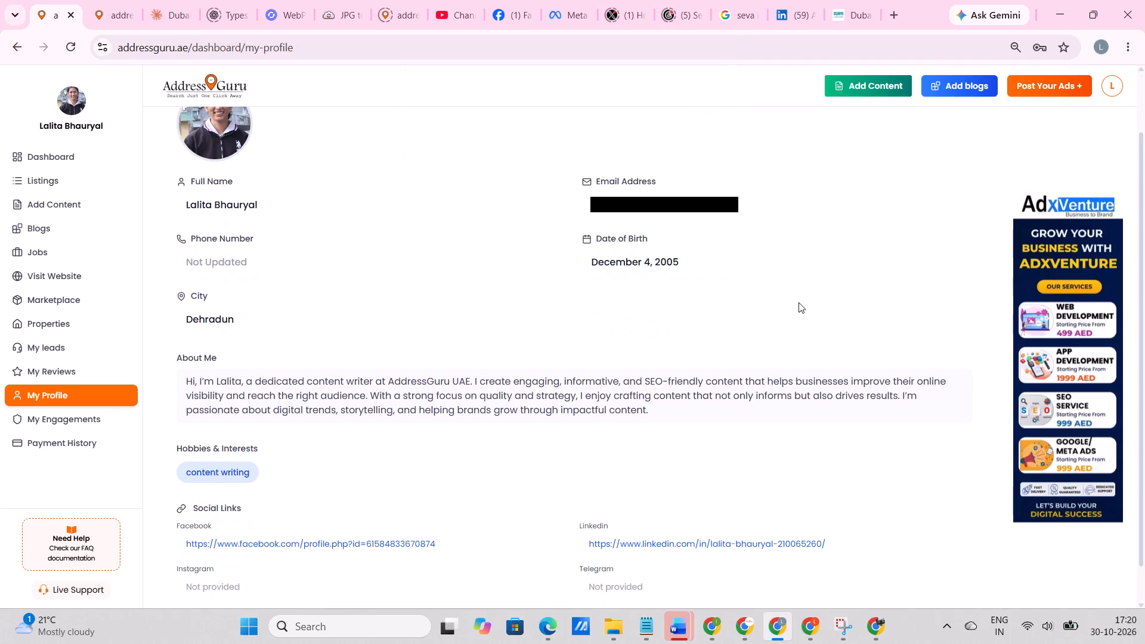
scroll(799, 302, "left", 1)
scroll(799, 302, "down", 2)
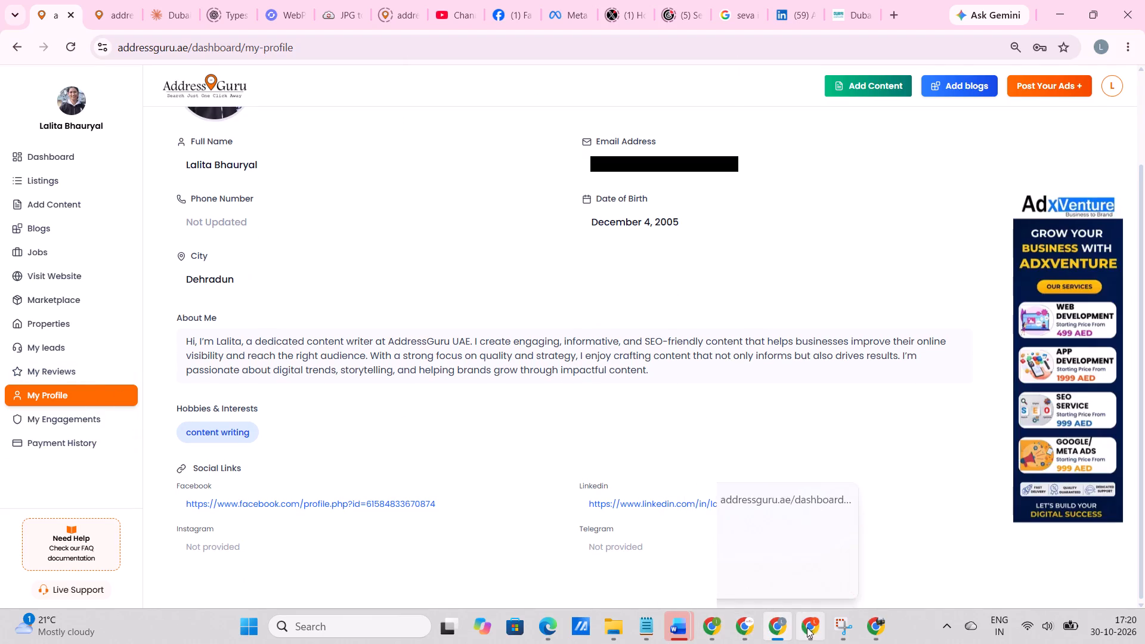
Switch to the admin panel window and search the user list for "lali" to check the content writer's entry.
left_click(710, 635)
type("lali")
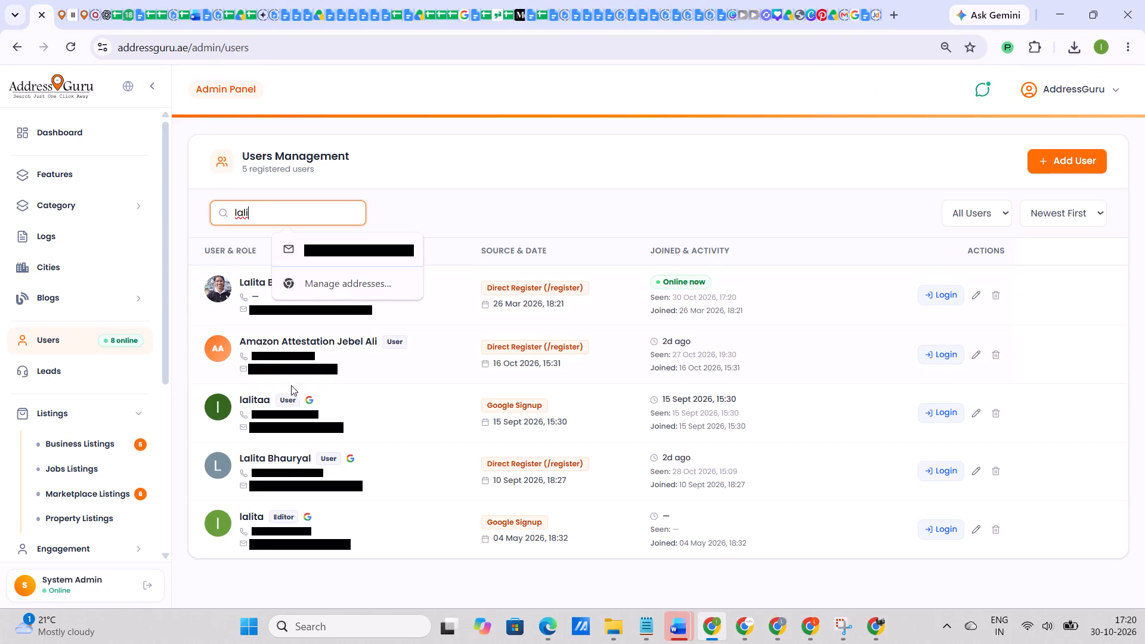
left_click(263, 304)
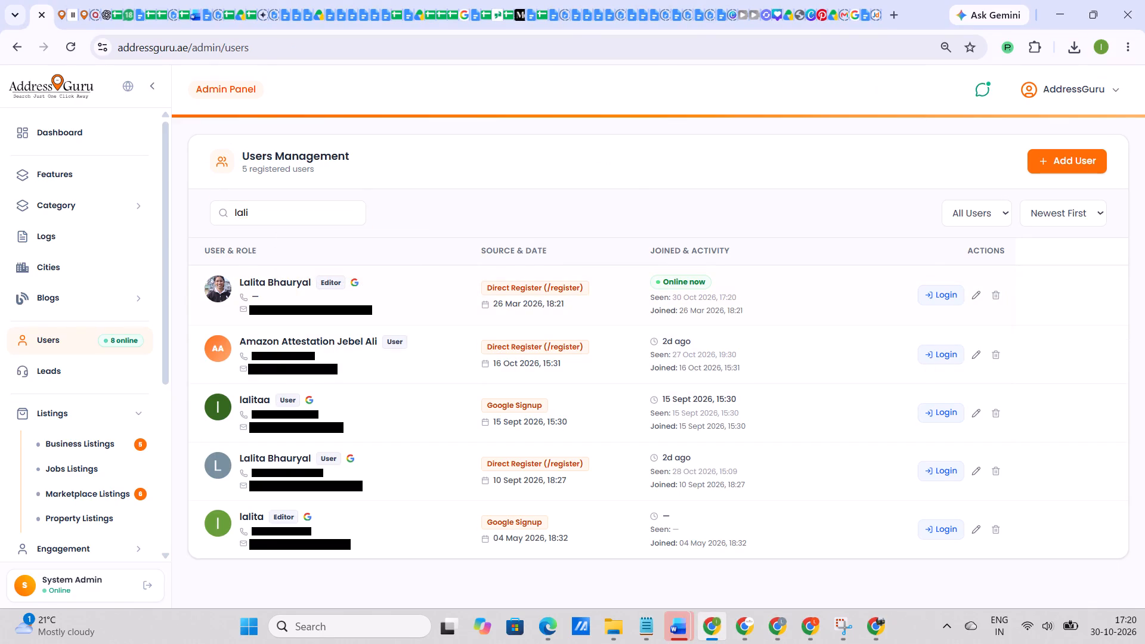
Switch back to the content writer's dashboard window and return to the start of the My Profile page.
left_click(778, 628)
scroll(583, 173, "up", 9)
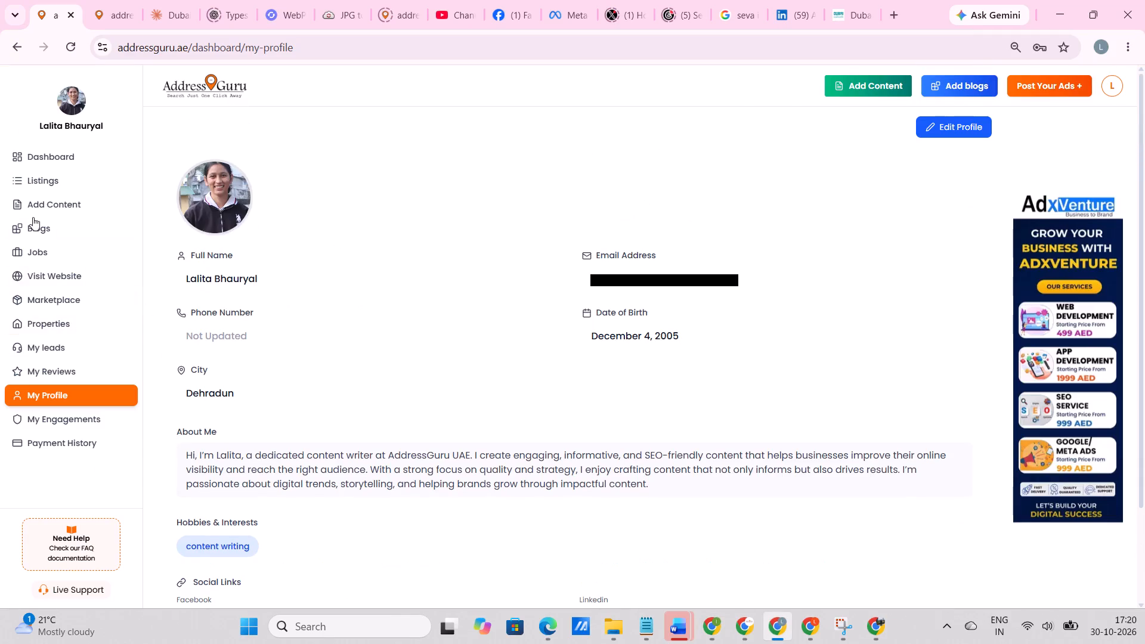
Move between the dashboard sections to recheck My Profile, open My Reviews, and try to return to My Profile.
left_click(38, 209)
left_click(18, 52)
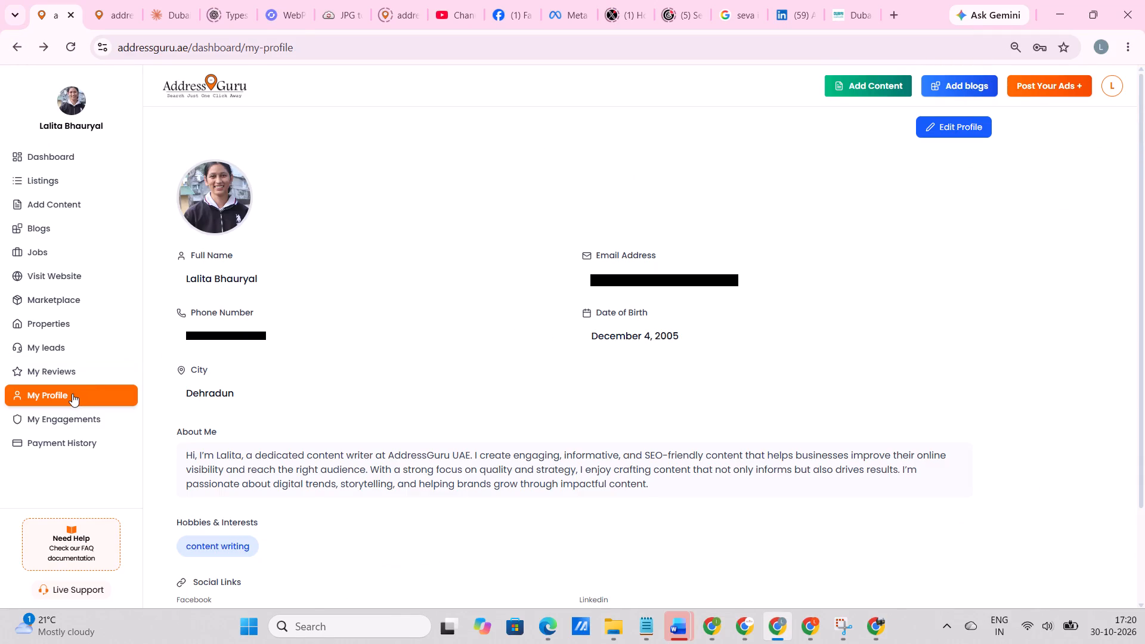
left_click(54, 374)
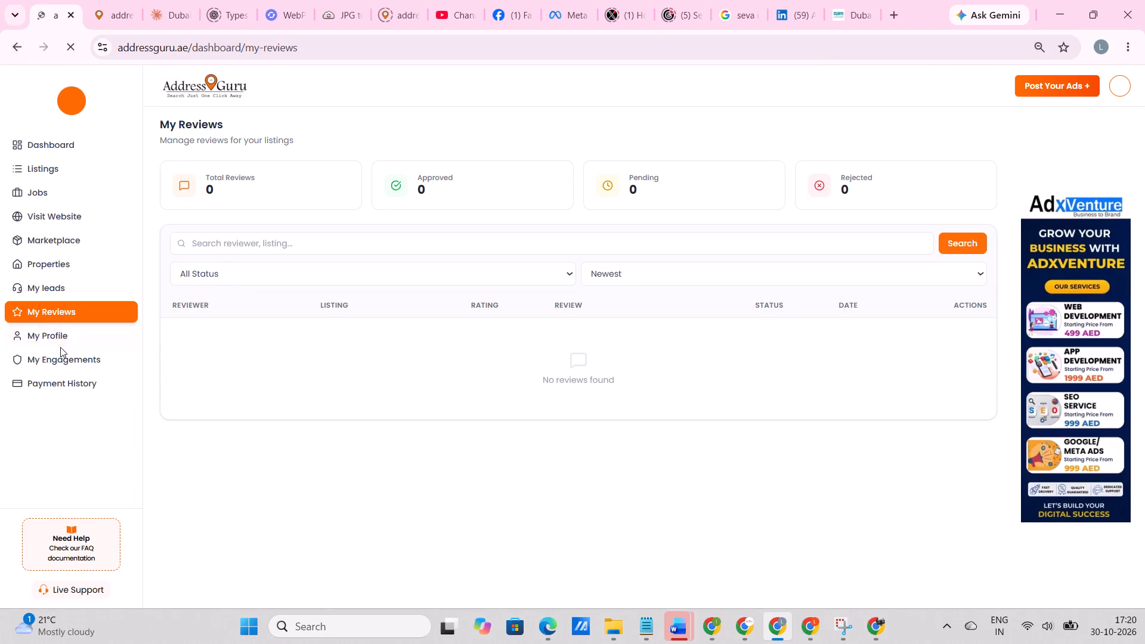
left_click(58, 338)
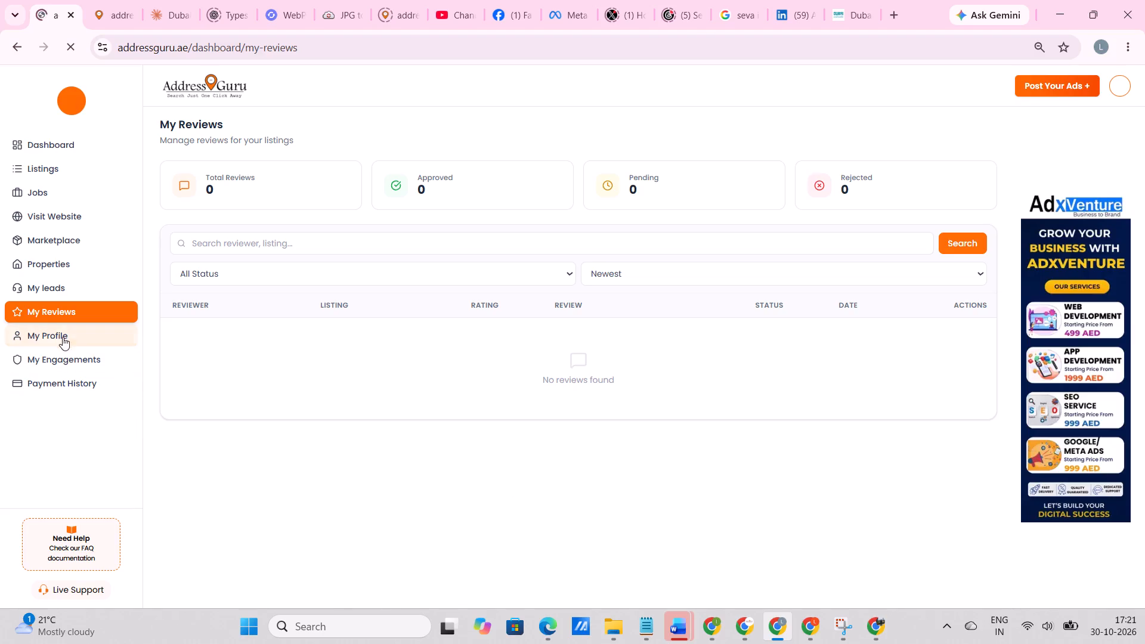
left_click(62, 335)
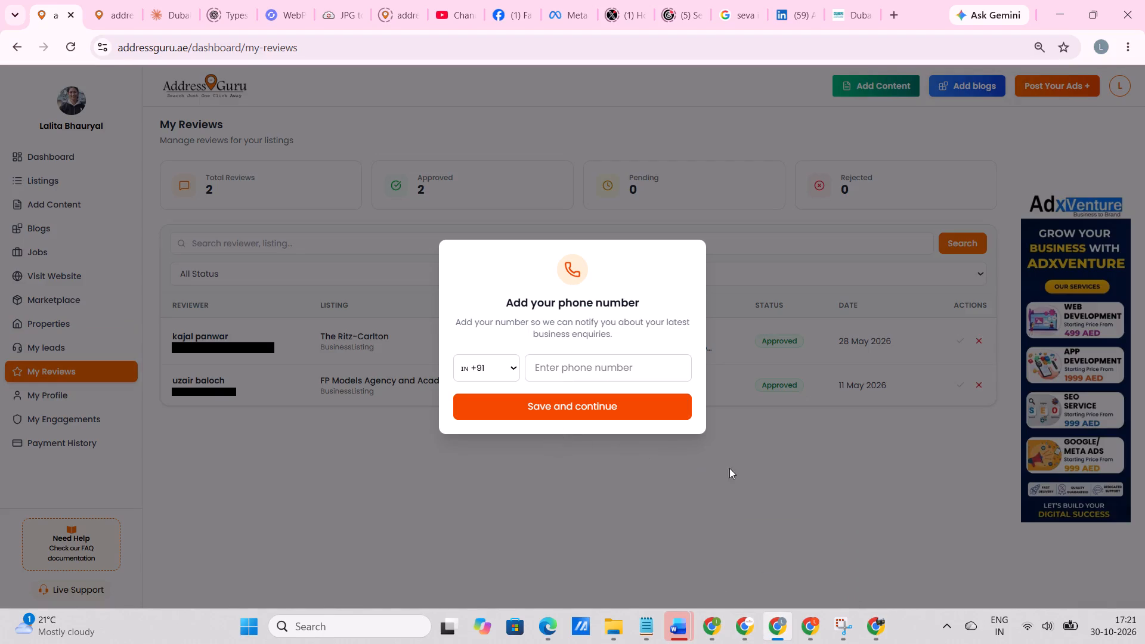
Try to dismiss the "Add your phone number" dialog on My Reviews without entering a number.
left_click(788, 462)
triple_click(785, 462)
left_click(468, 442)
double_click(386, 431)
double_click(382, 430)
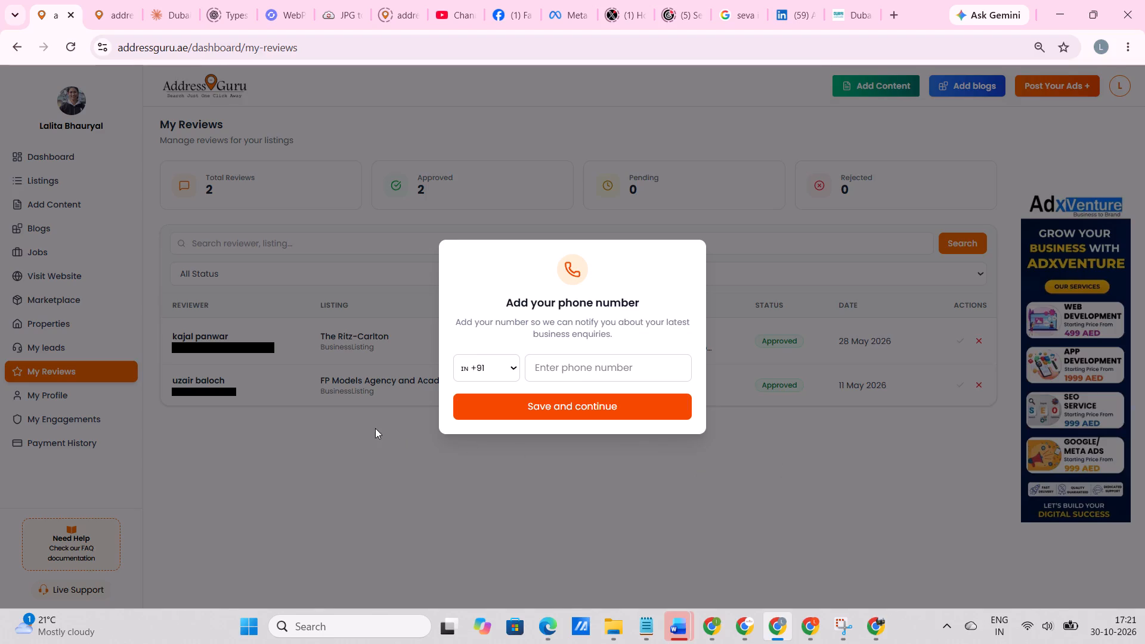
left_click(369, 426)
triple_click(369, 426)
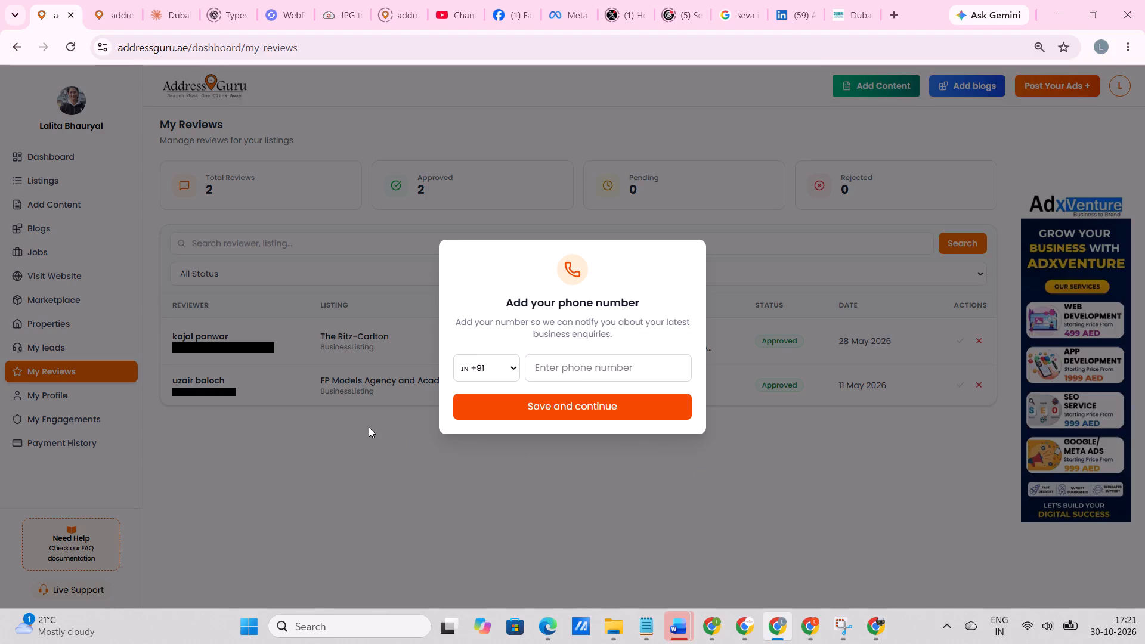
left_click(369, 427)
Return to the admin panel window, reload the user list, and search it for "lali".
left_click(723, 631)
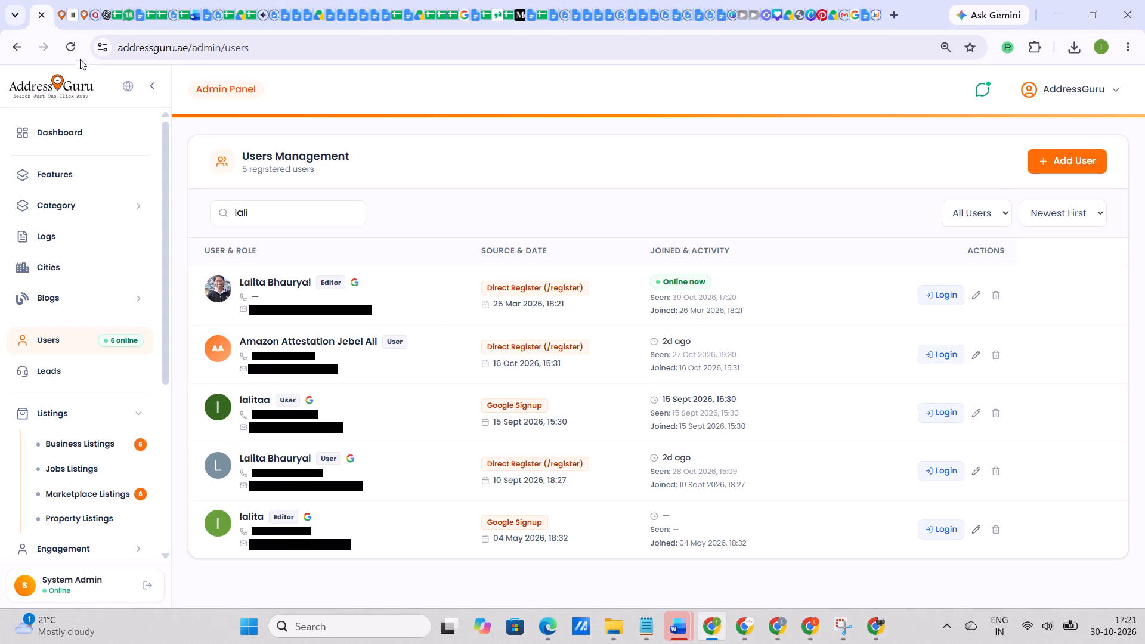
left_click(77, 51)
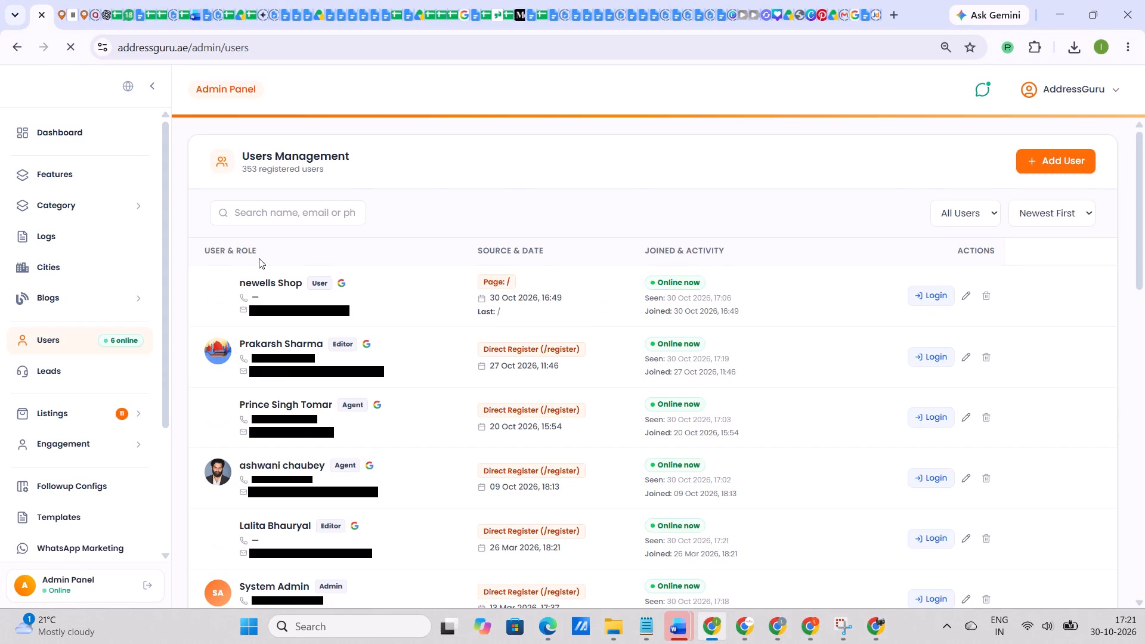
left_click(264, 217)
type("lali")
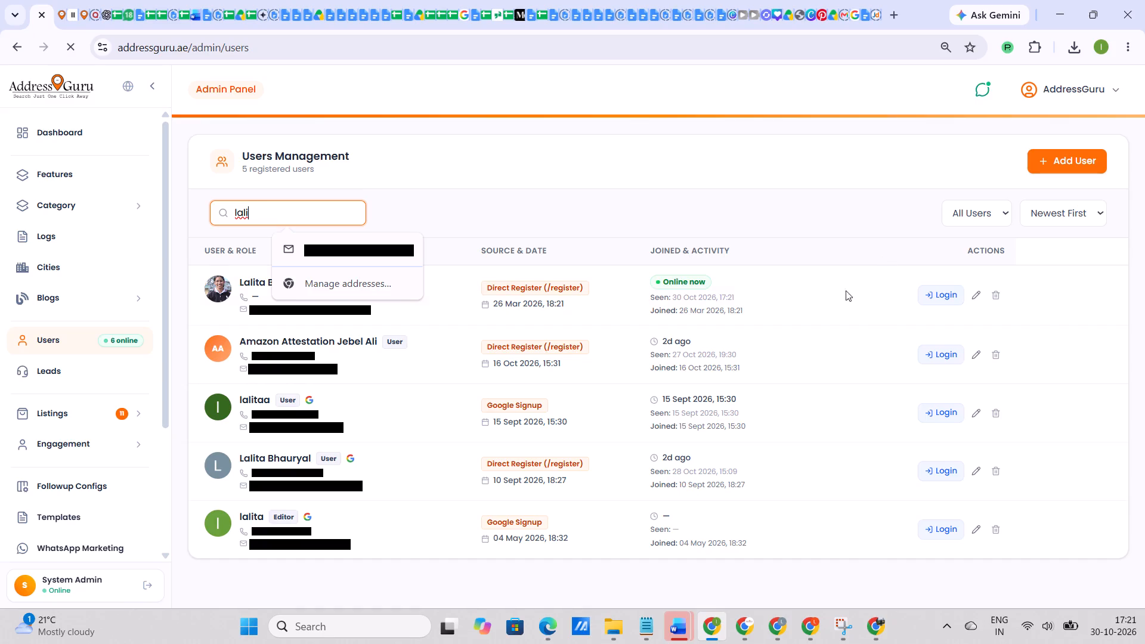
Switch to Notepad and add the note "edit karne pe mobile no.ya contact details nhi hatngei" above the related jobs line.
left_click(648, 630)
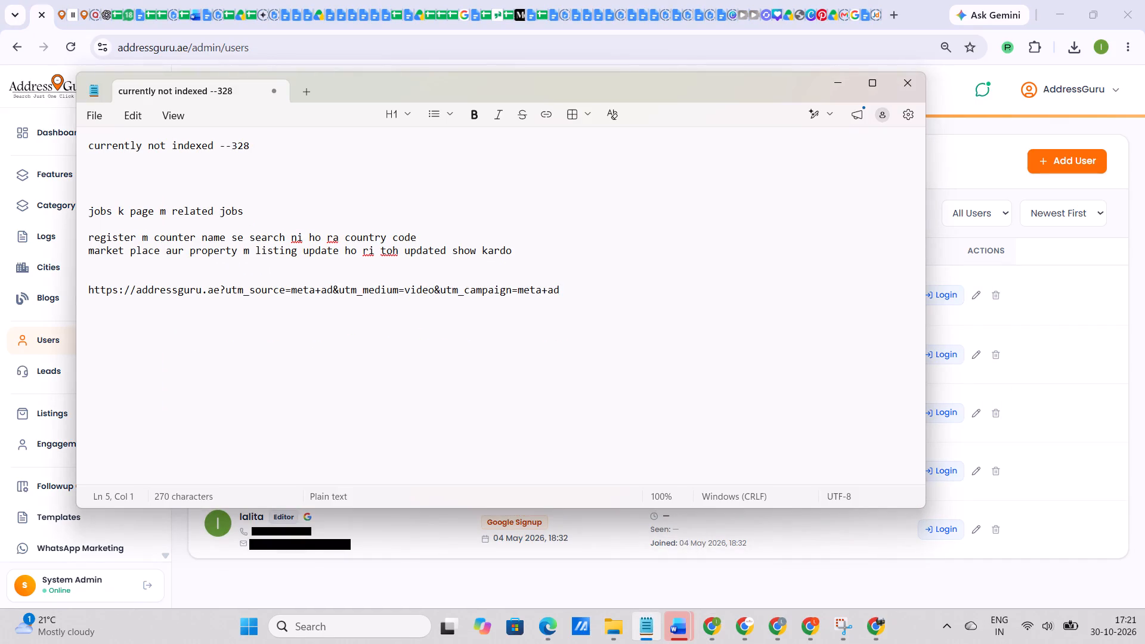
left_click(278, 204)
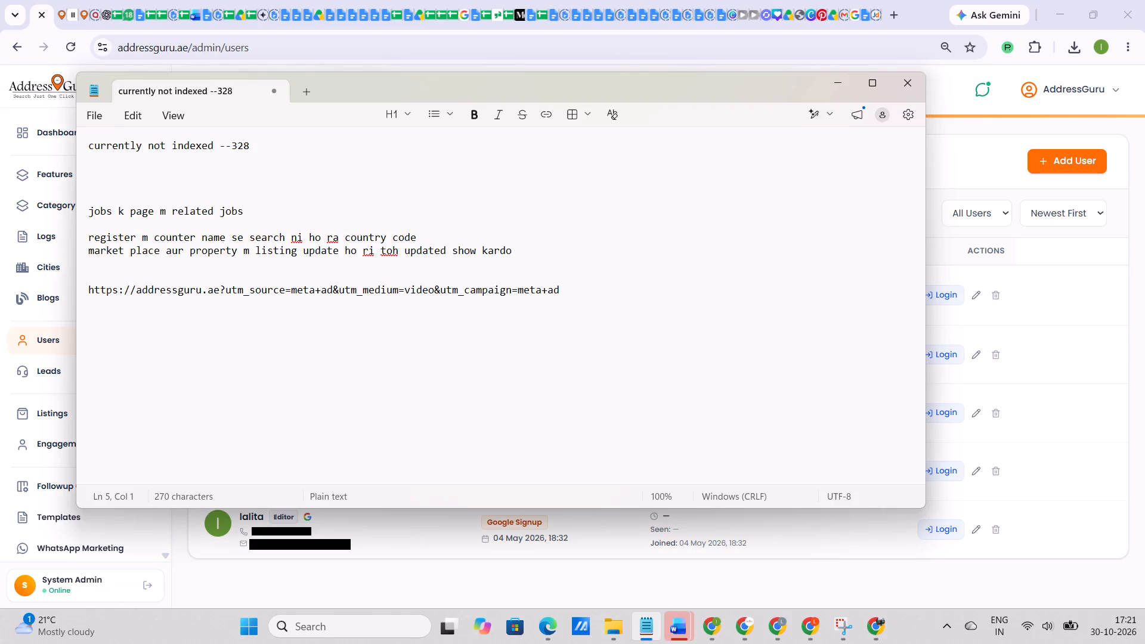
type("edi")
type("t karne")
key("space")
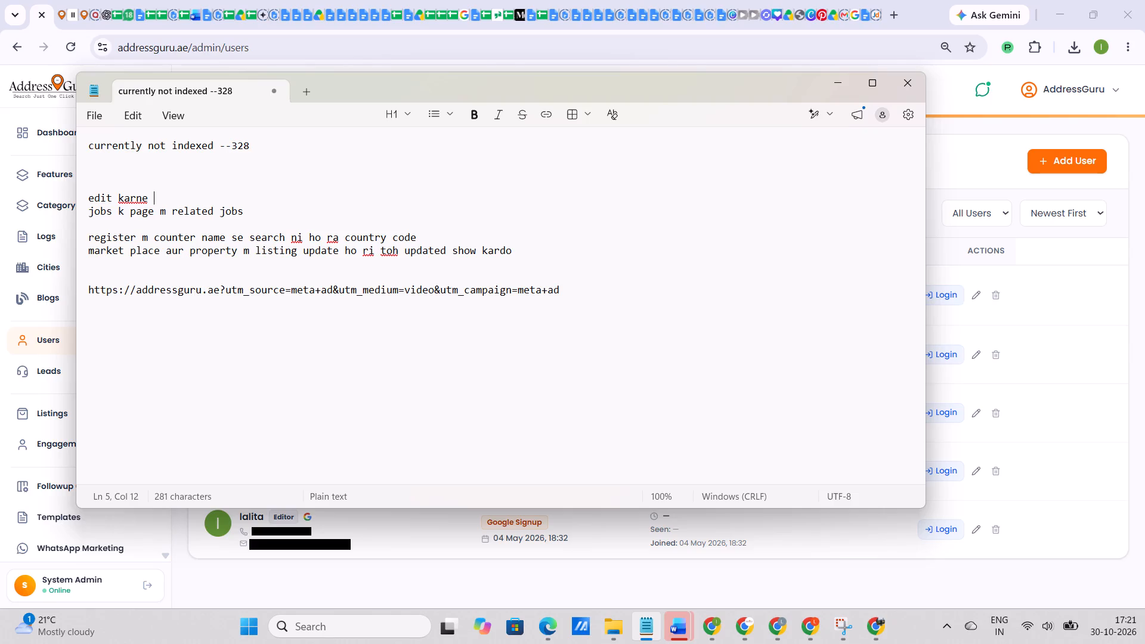
type("pe")
key("space")
type("mobile no")
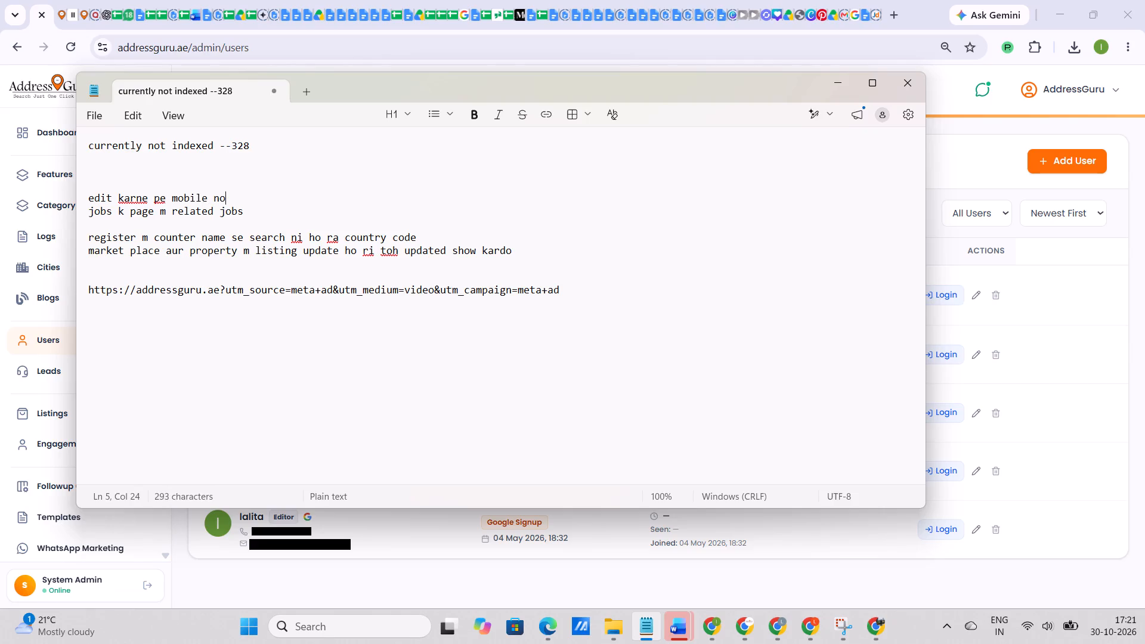
type(",ya contact deta")
type("ils nhi hatnge")
key("i")
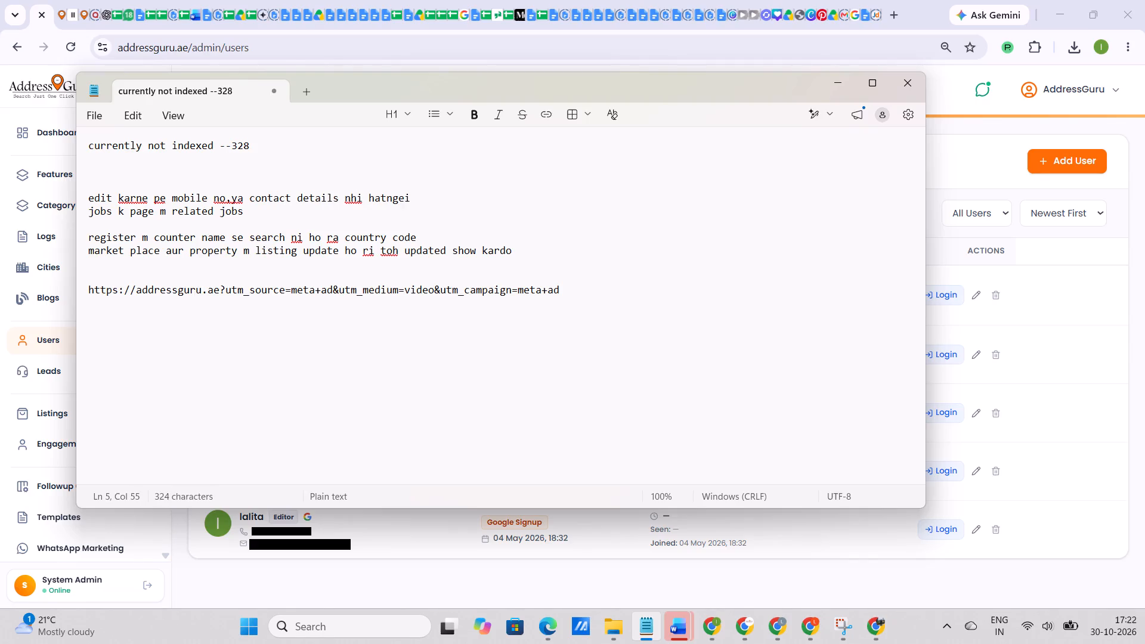
left_click(840, 83)
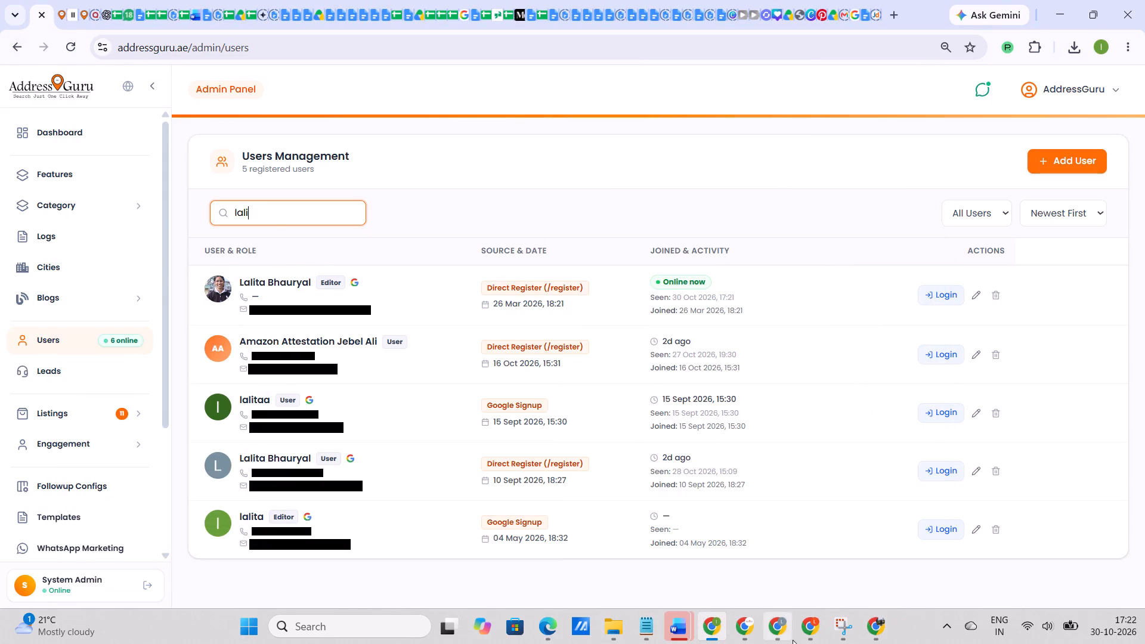
Return to the user dashboard window, then reload My Reviews and My Profile to recheck the "Add your phone number" dialog.
left_click(785, 622)
left_click(862, 196)
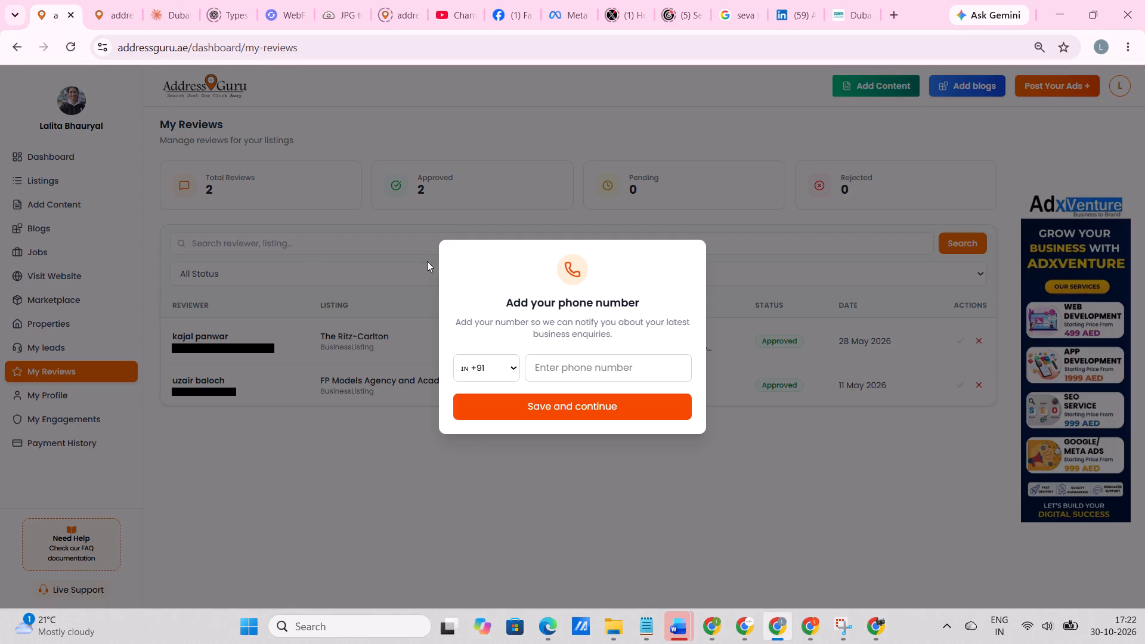
left_click(64, 45)
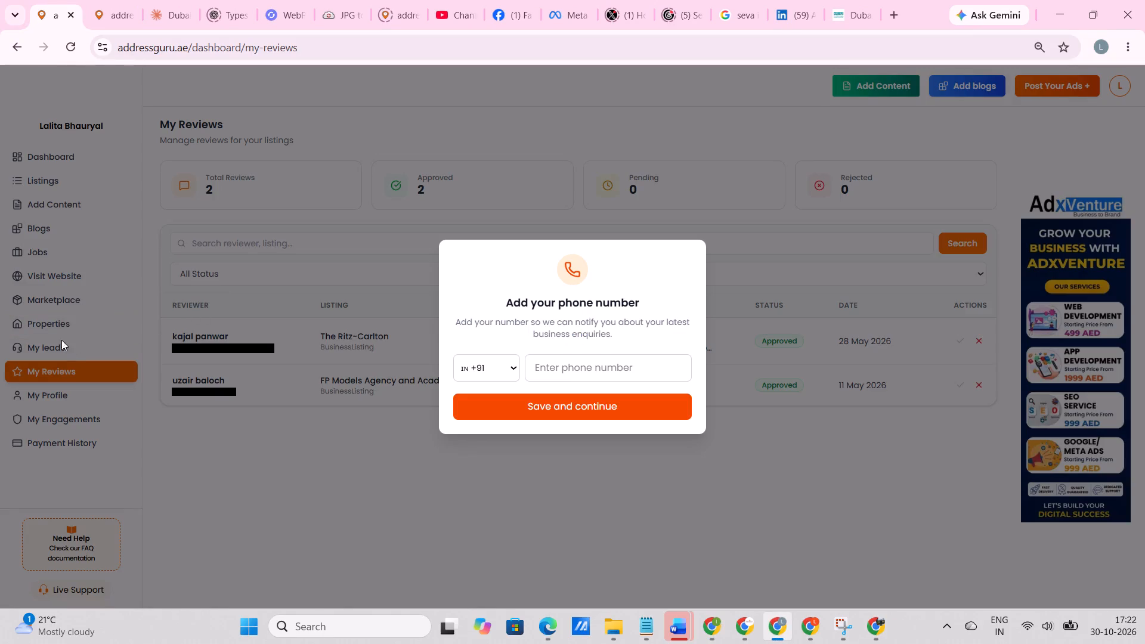
left_click(70, 52)
left_click(52, 325)
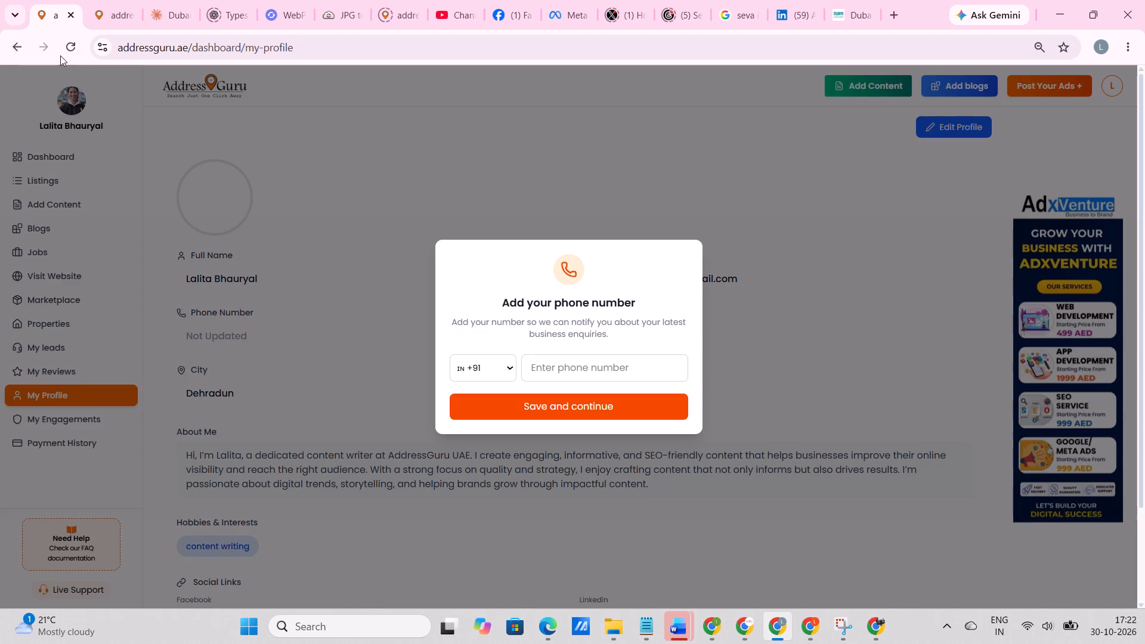
left_click(69, 44)
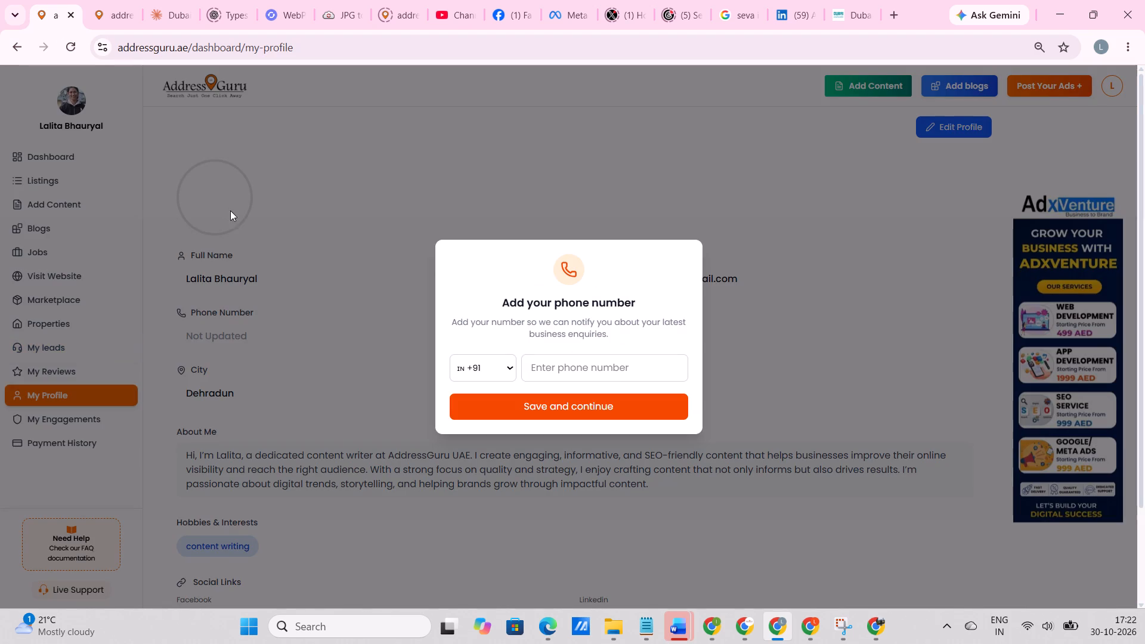
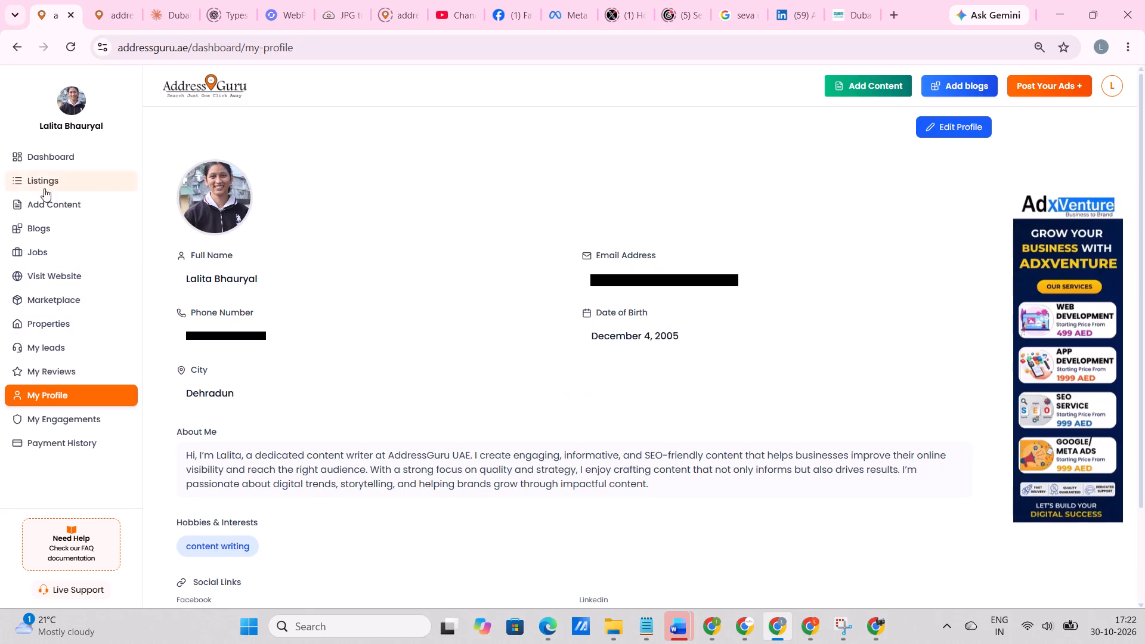
Open the user account's dashboard overview and look through its business listings.
left_click(48, 159)
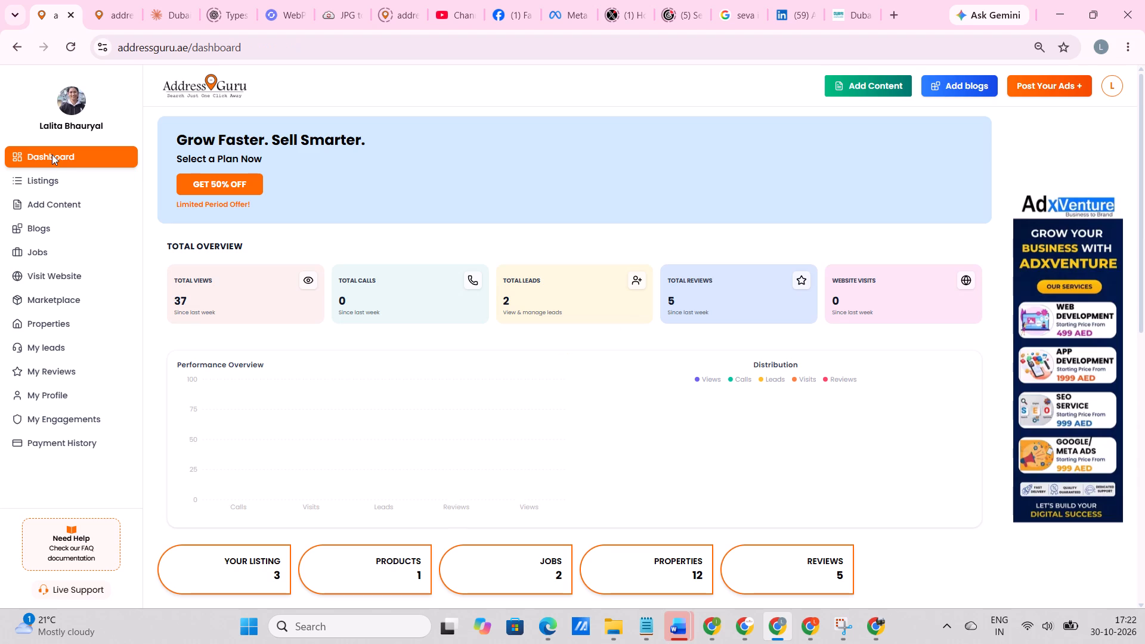
scroll(284, 298, "down", 7)
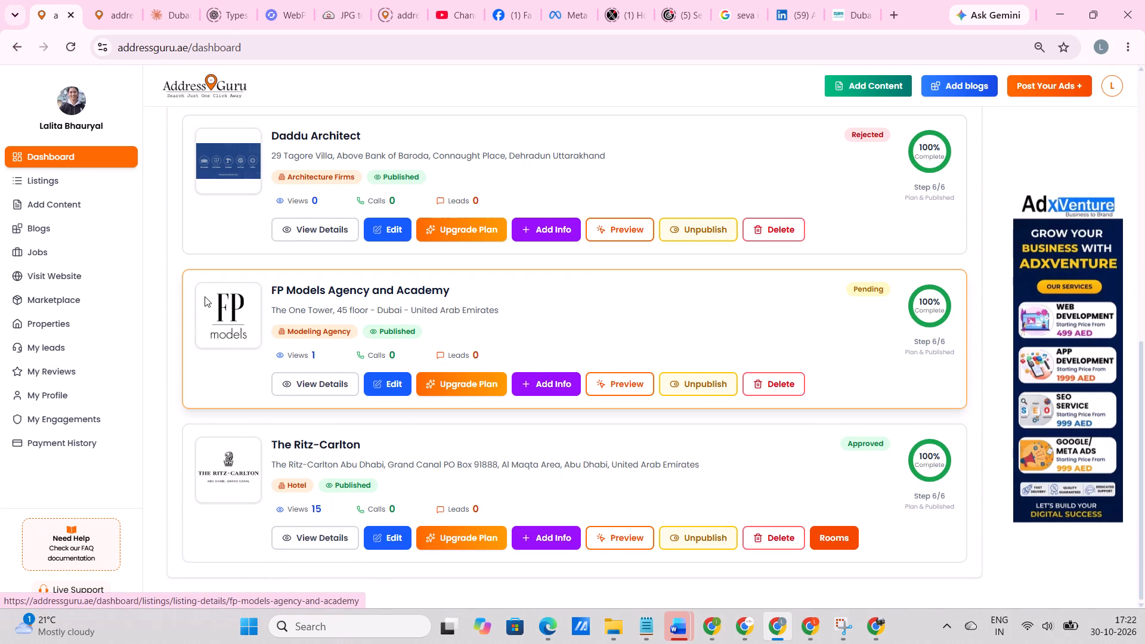
Return to the admin panel window and reload the full user list.
left_click(1064, 0)
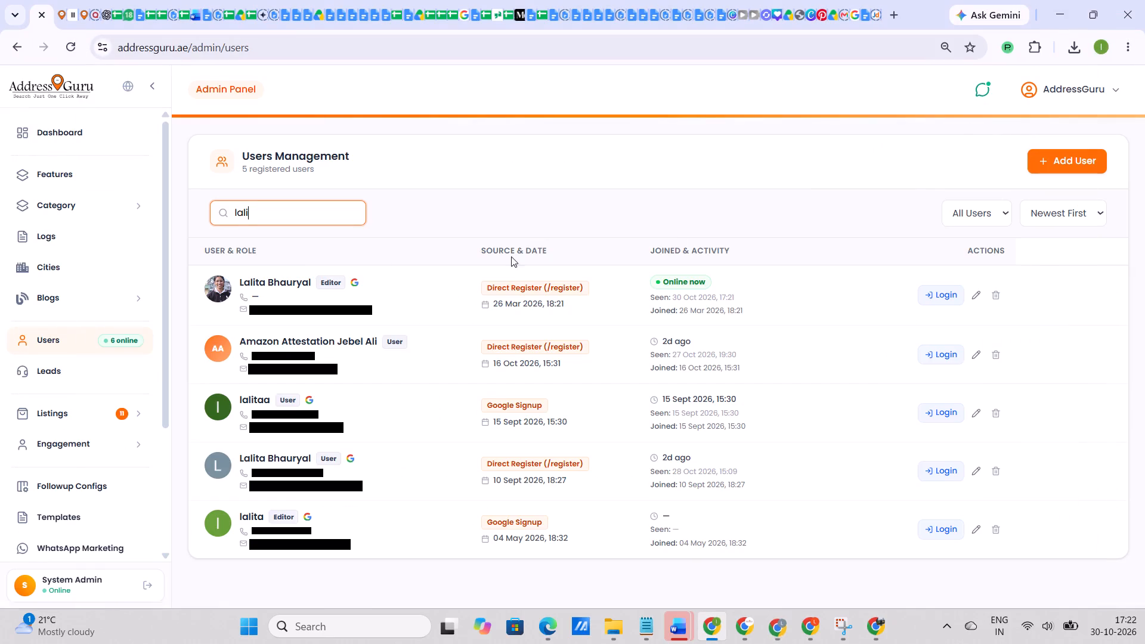
left_click(71, 44)
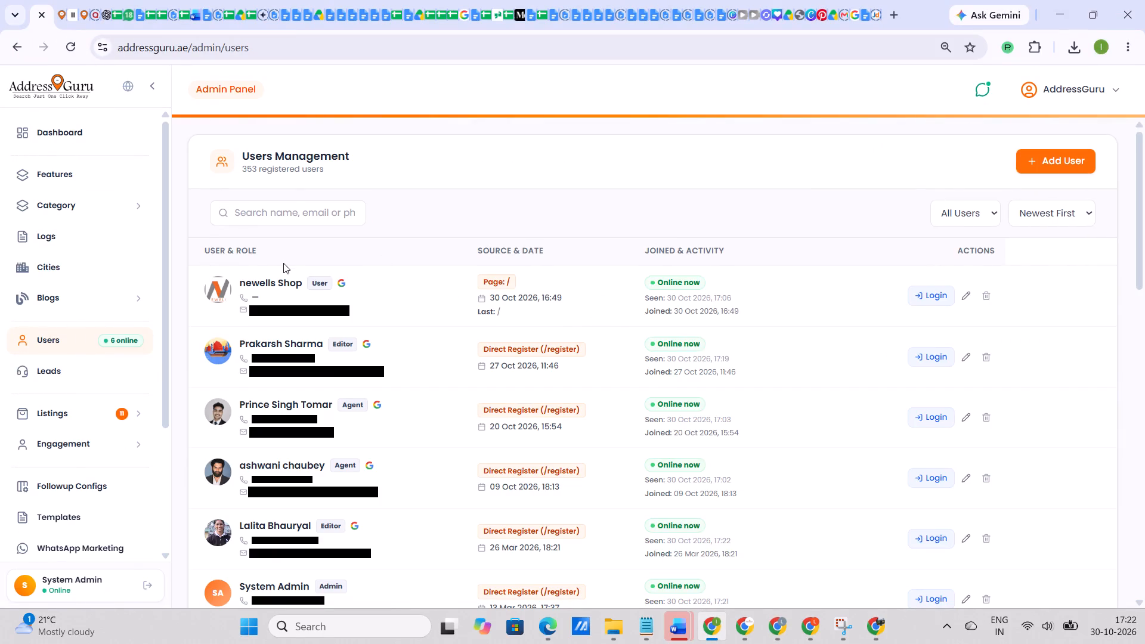
Open the pending marketplace listings in the admin panel and preview the Crate & Barrel Elys swivel chair listing.
left_click(140, 411)
left_click(125, 490)
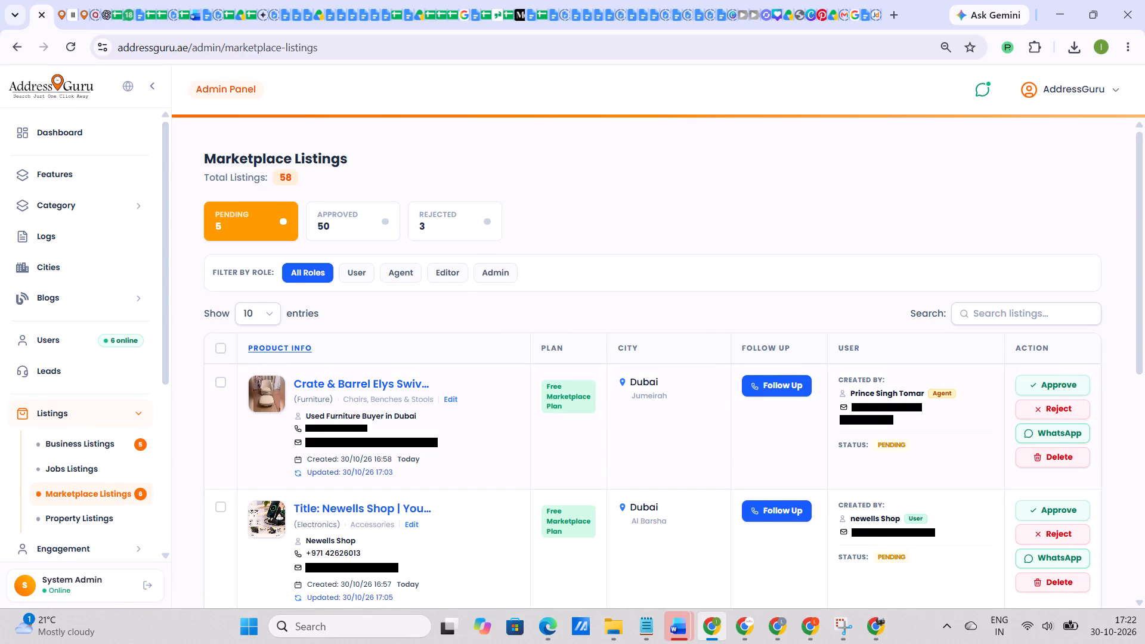
scroll(360, 428, "down", 1)
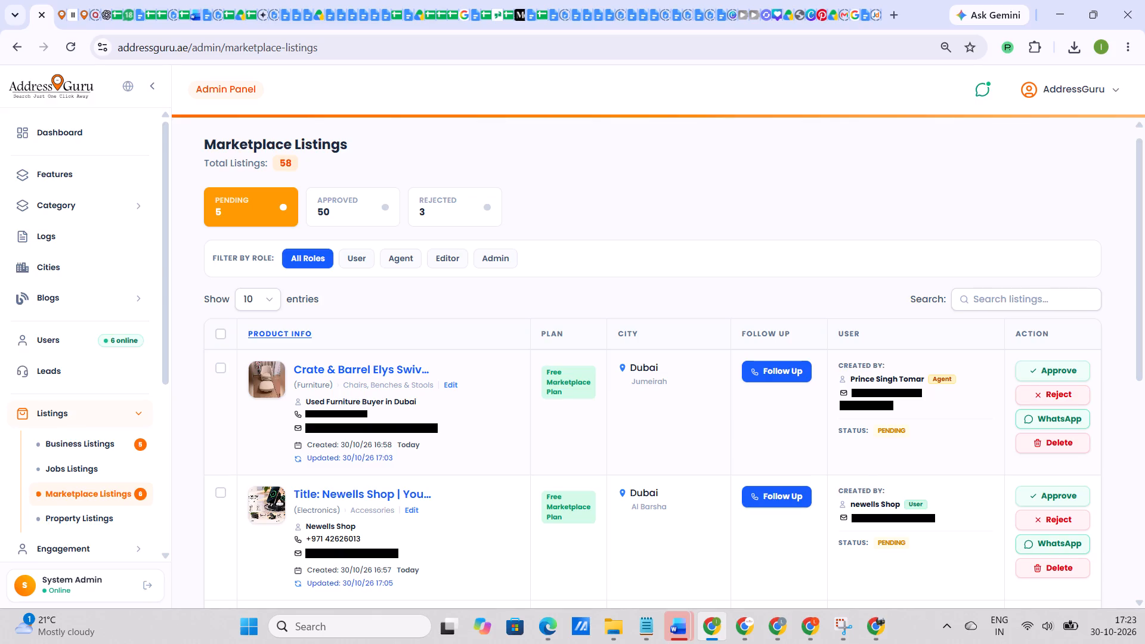
scroll(360, 428, "down", 1)
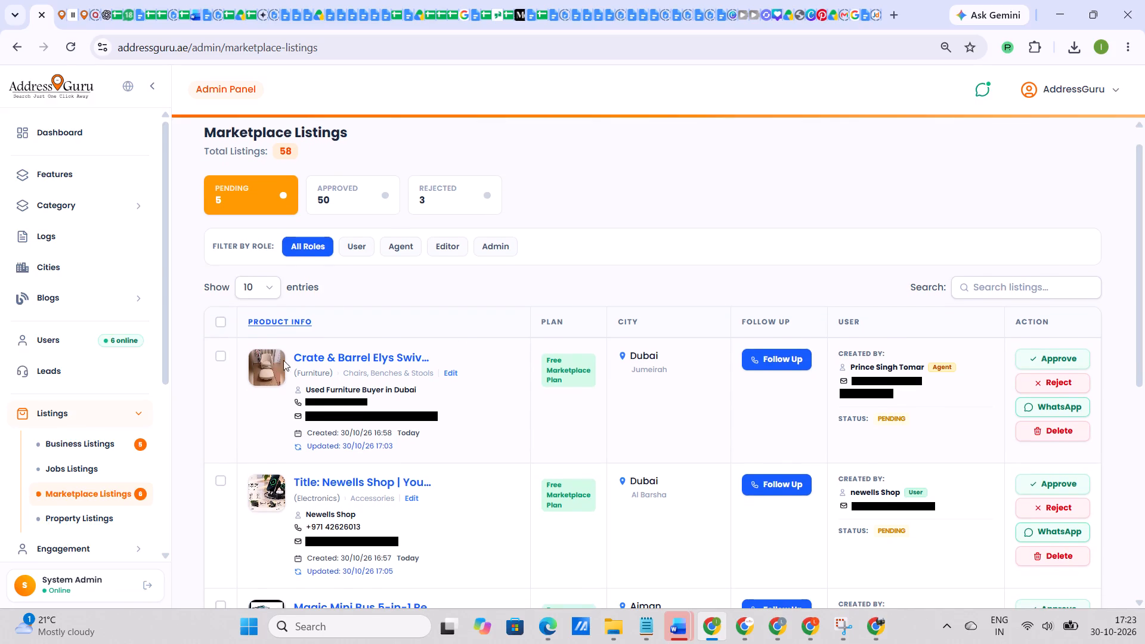
left_click(315, 352)
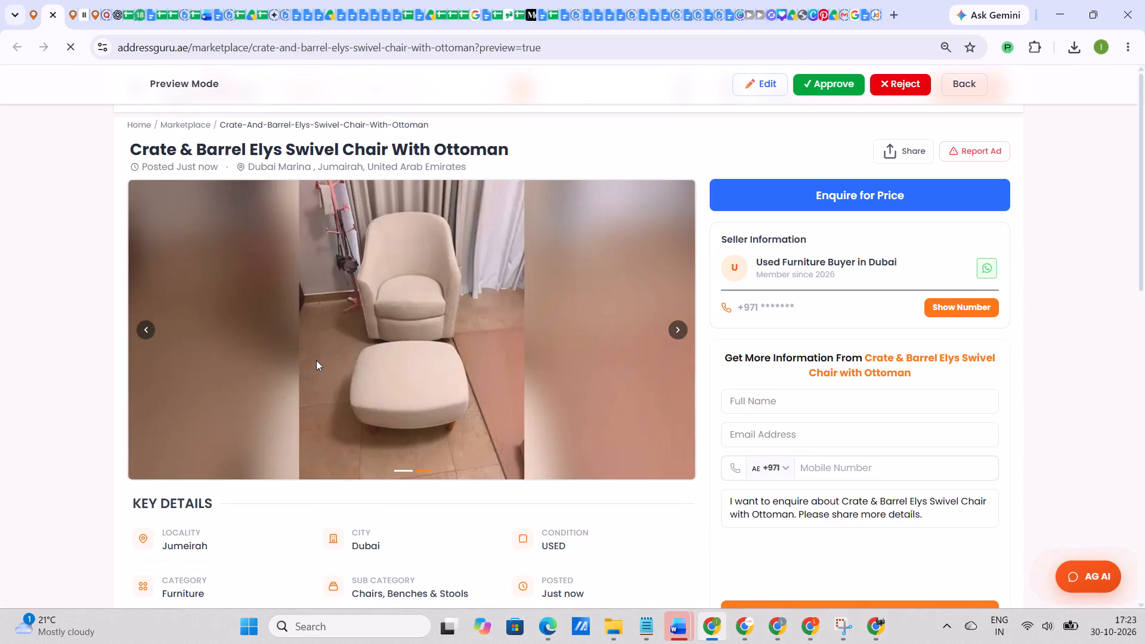
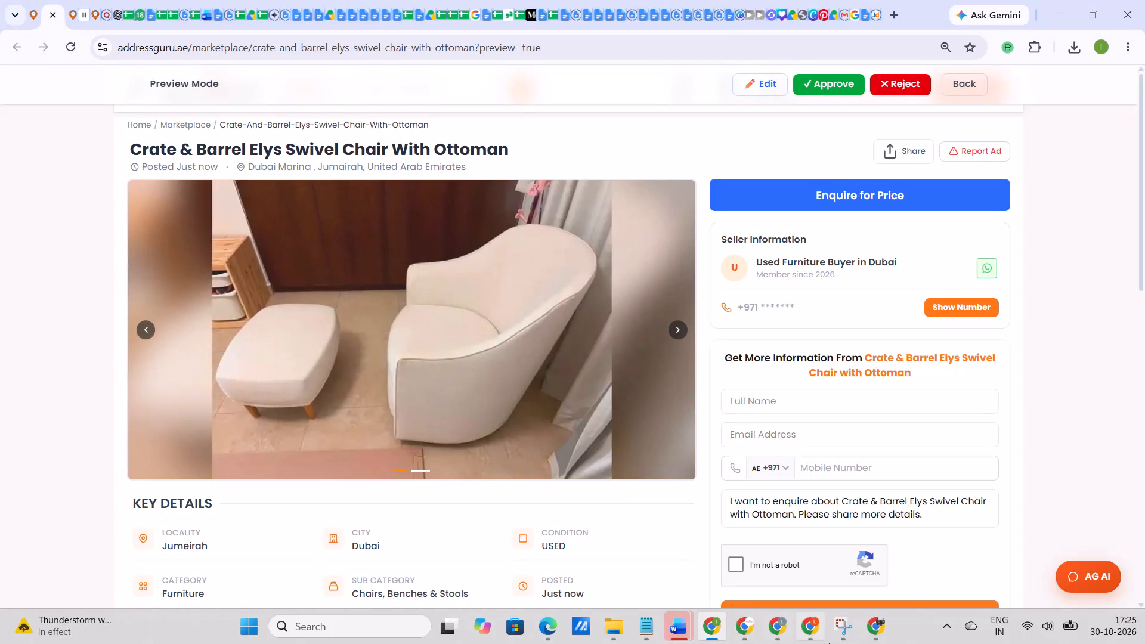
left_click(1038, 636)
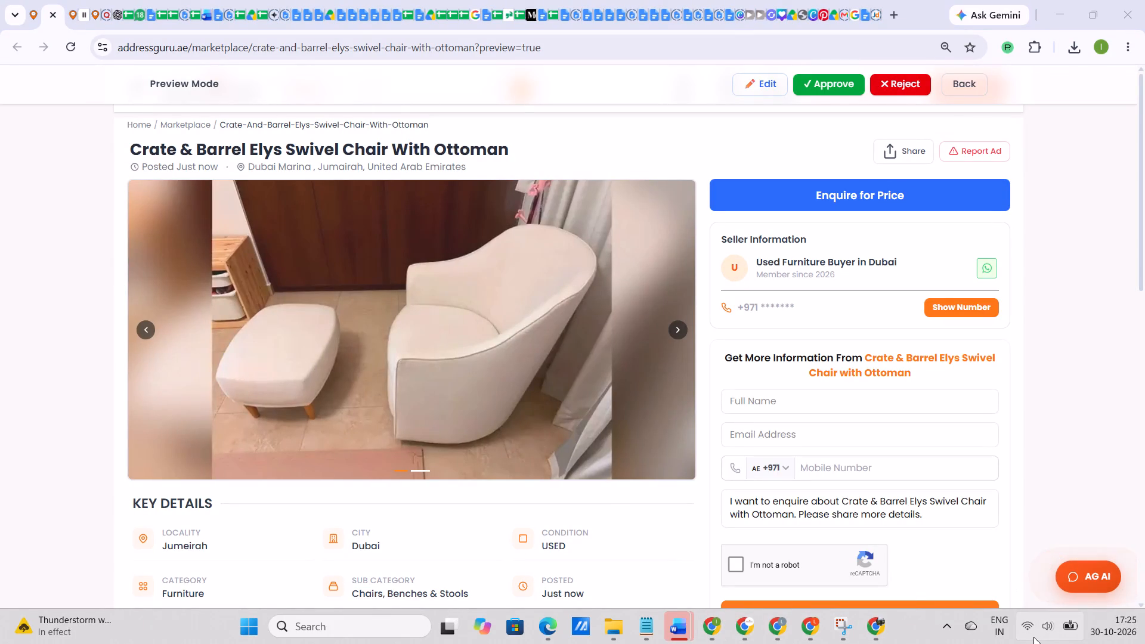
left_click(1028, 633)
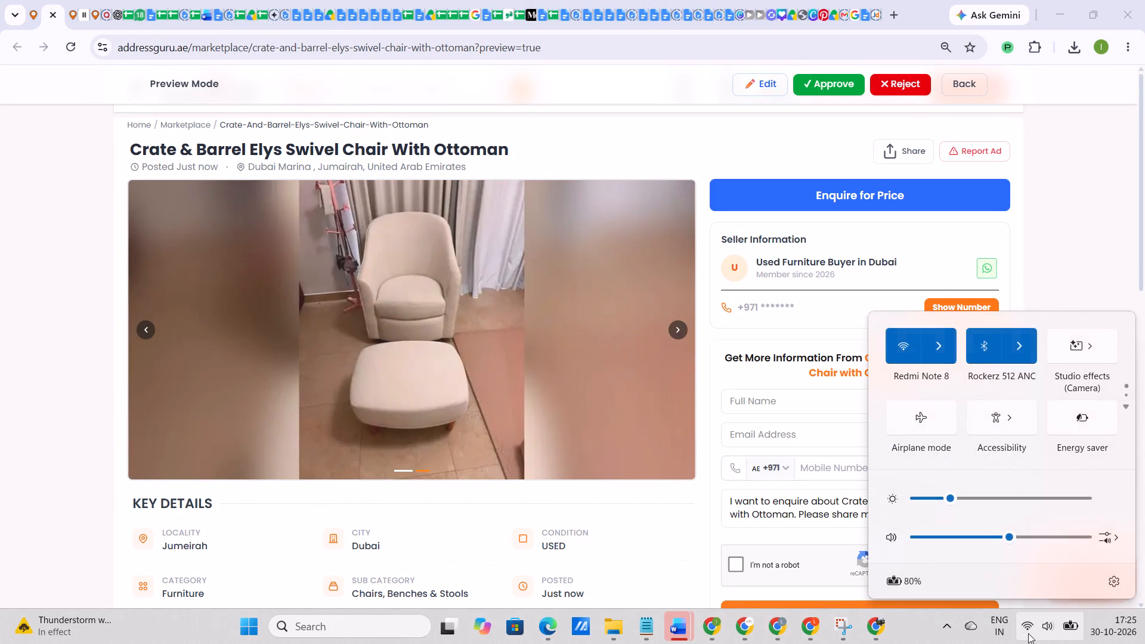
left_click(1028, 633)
Switch to the other browser window, start playback of the YouTube song mix, and skip to the next track.
left_click(816, 628)
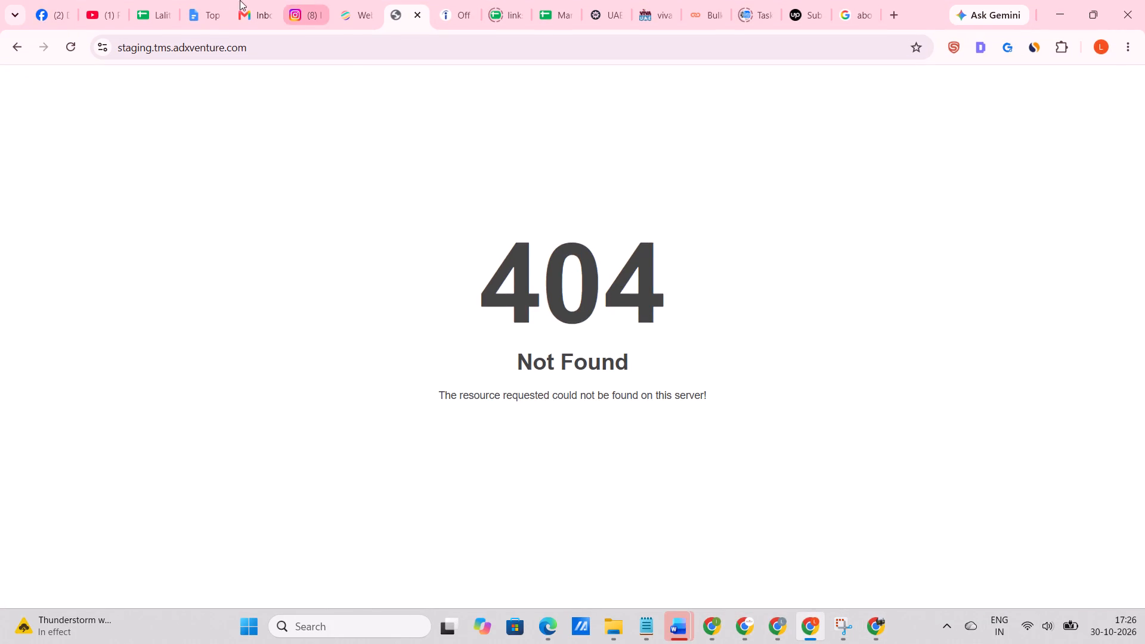
left_click(110, 0)
left_click(349, 176)
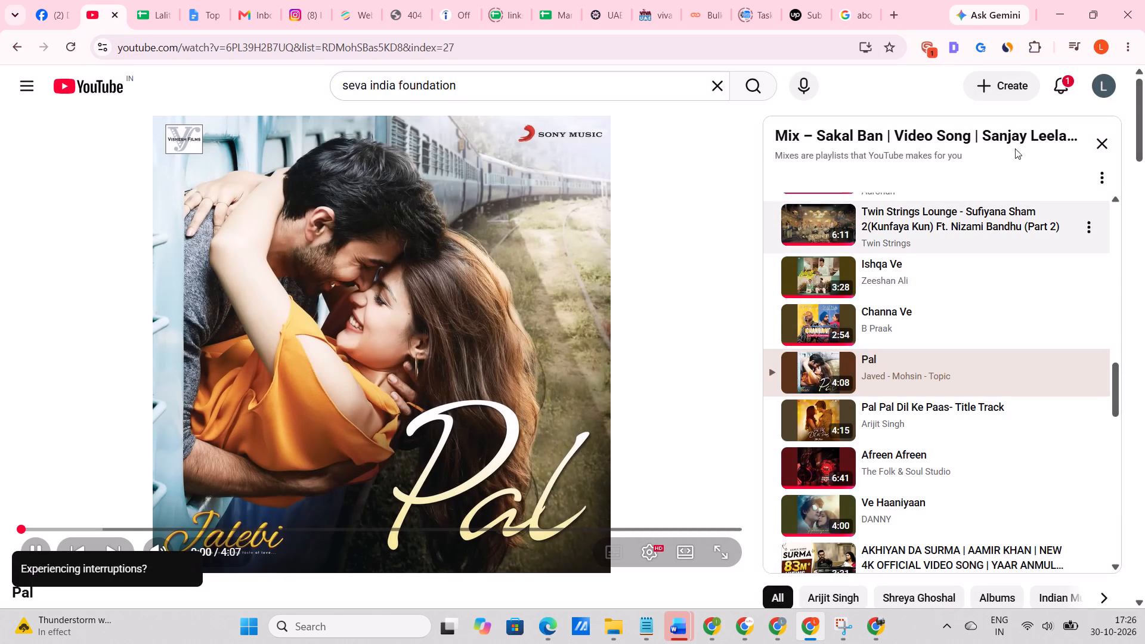
left_click(1055, 11)
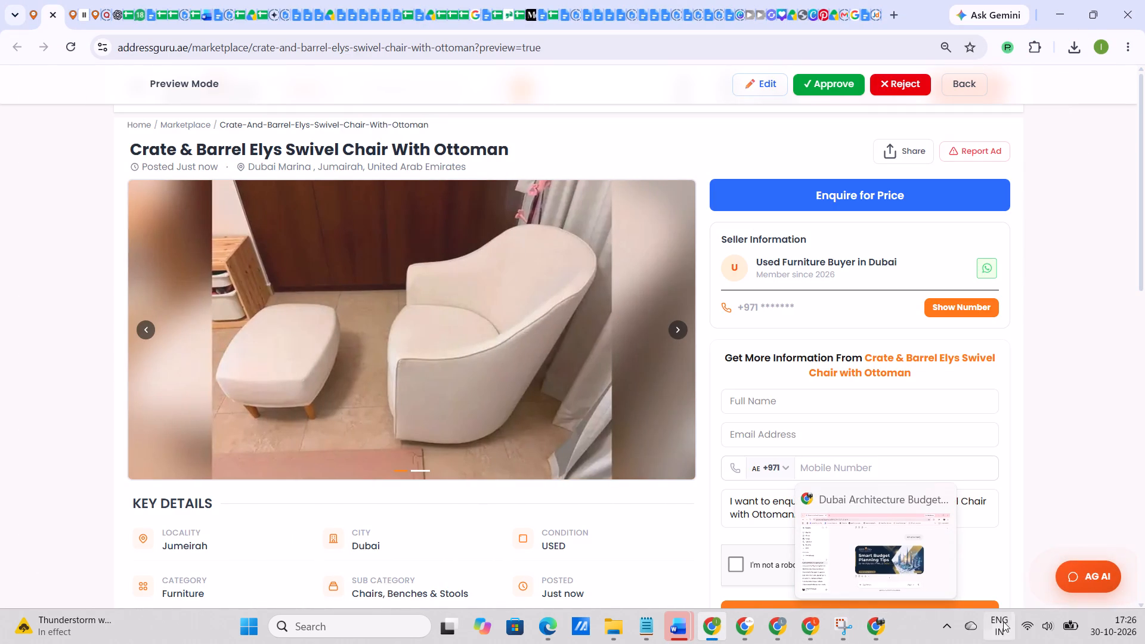
left_click(1036, 612)
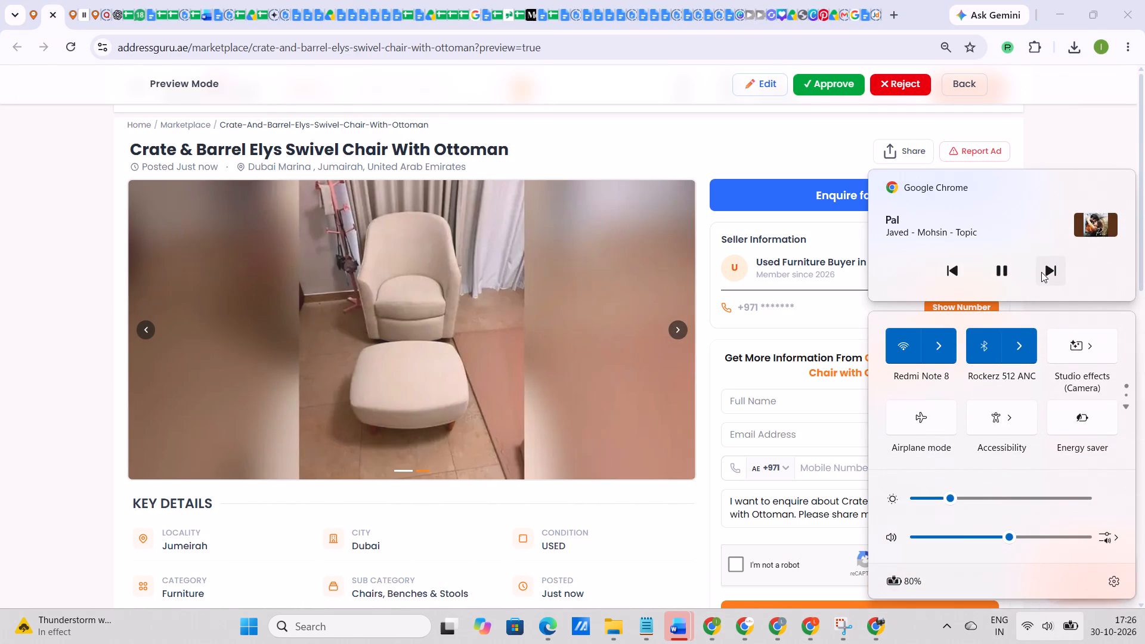
left_click(1041, 272)
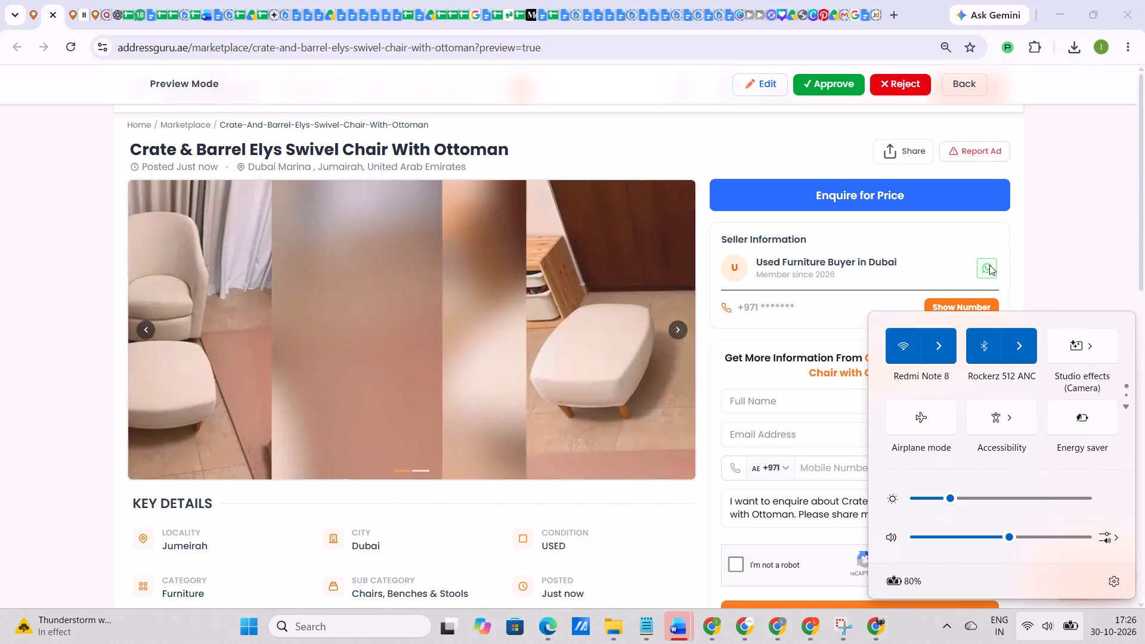
Close the listing preview and approve the Crate & Barrel Elys swivel chair listing, sending the WhatsApp approval notification.
left_click(51, 14)
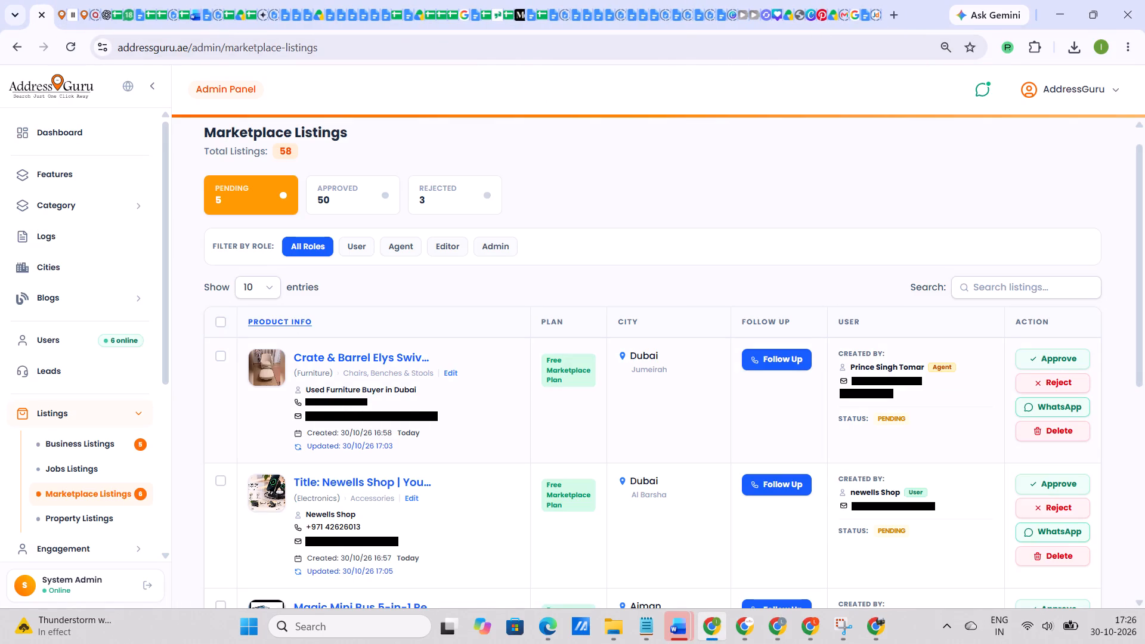
left_click(1053, 355)
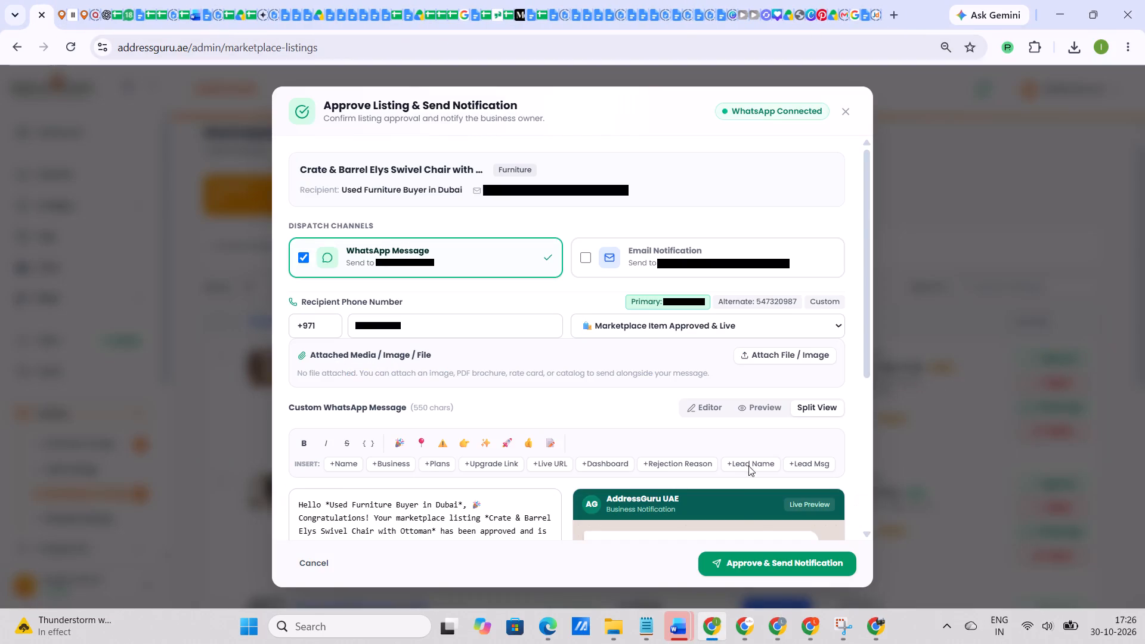
left_click(751, 561)
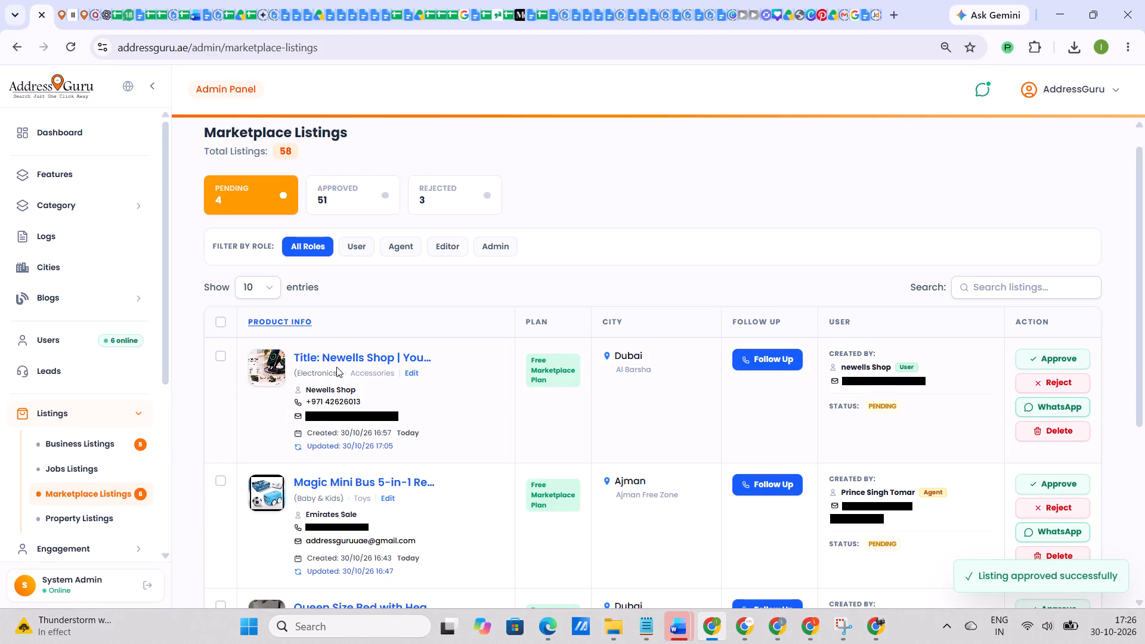
Approve the Newells Shop marketplace listing and send its WhatsApp approval notification.
left_click(1038, 363)
left_click(787, 564)
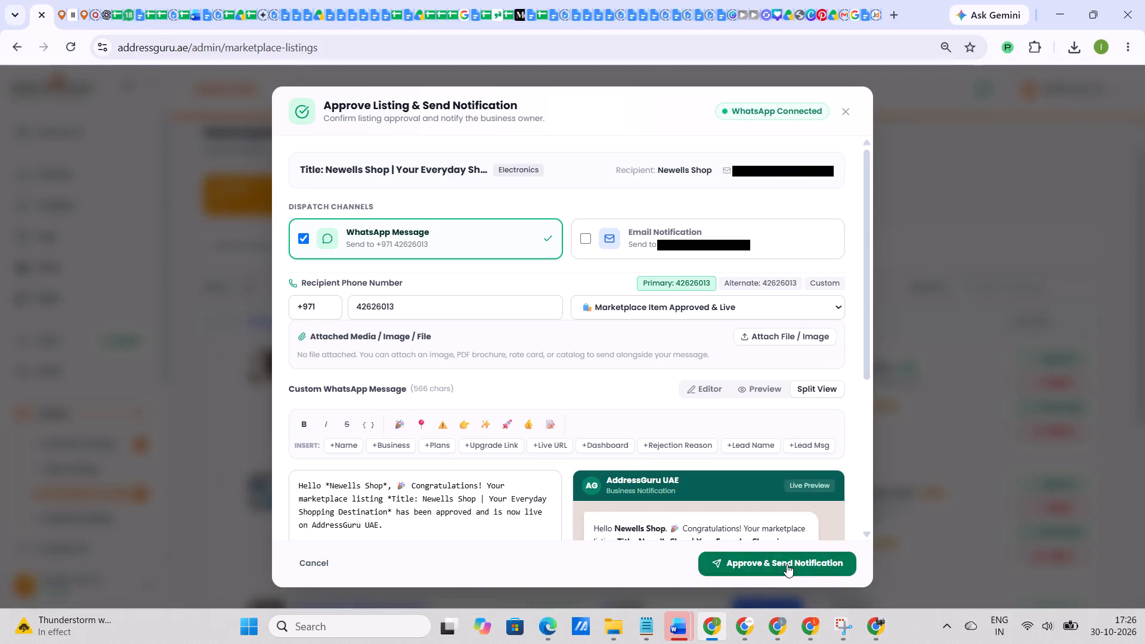
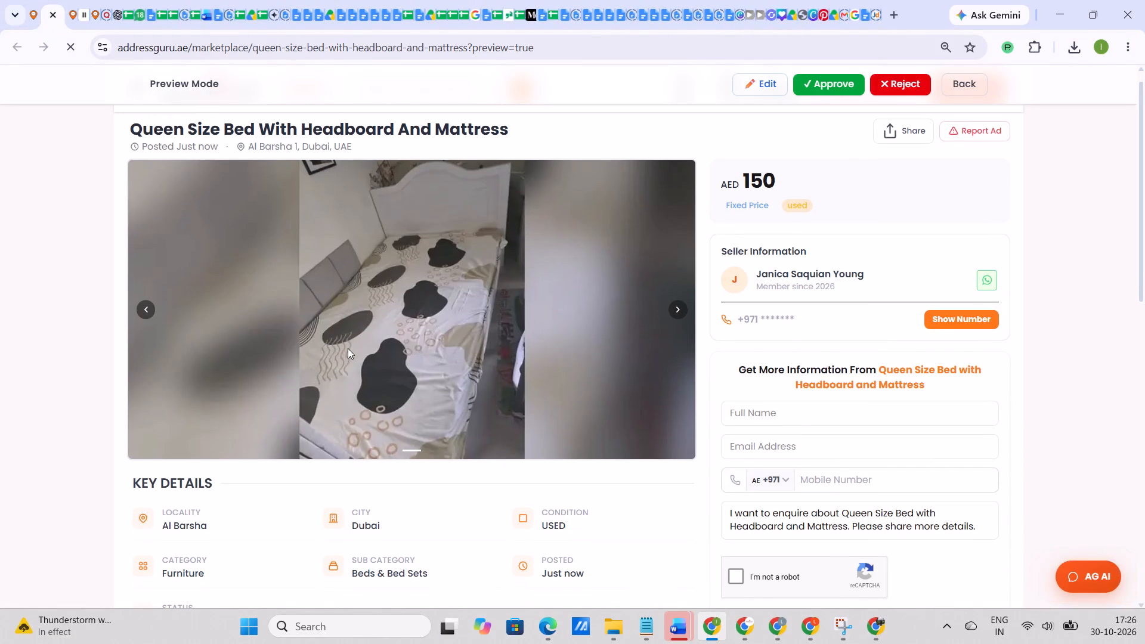
Review the Queen Size Bed with Headboard and Mattress preview, close it, and open the listing's approval and notification dialog.
scroll(348, 348, "down", 4)
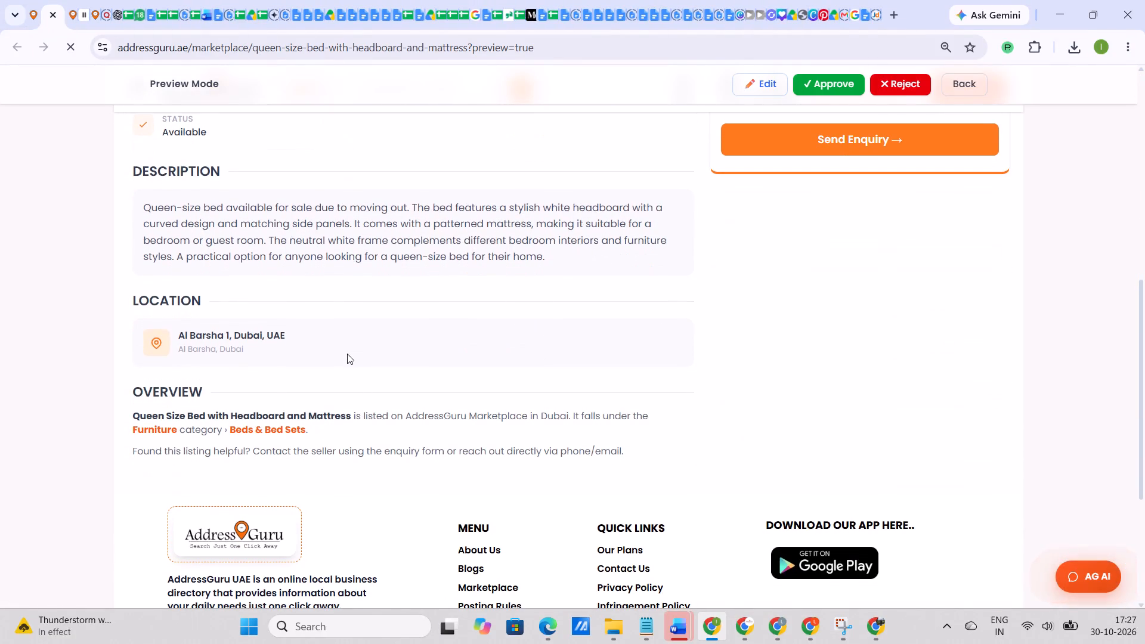
scroll(283, 315, "up", 4)
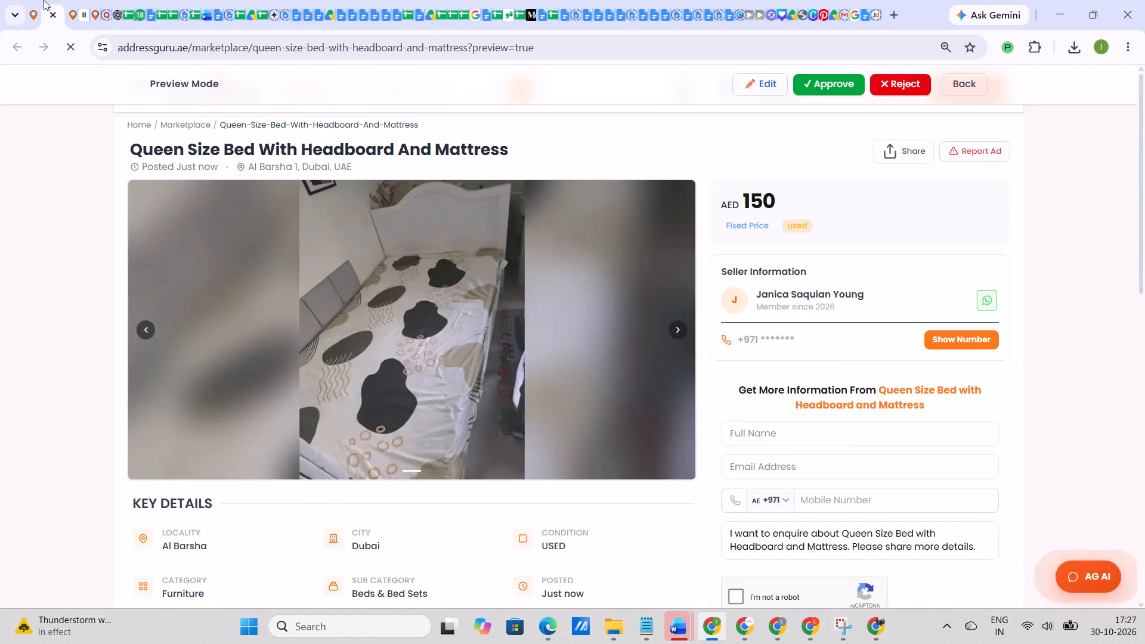
left_click(48, 11)
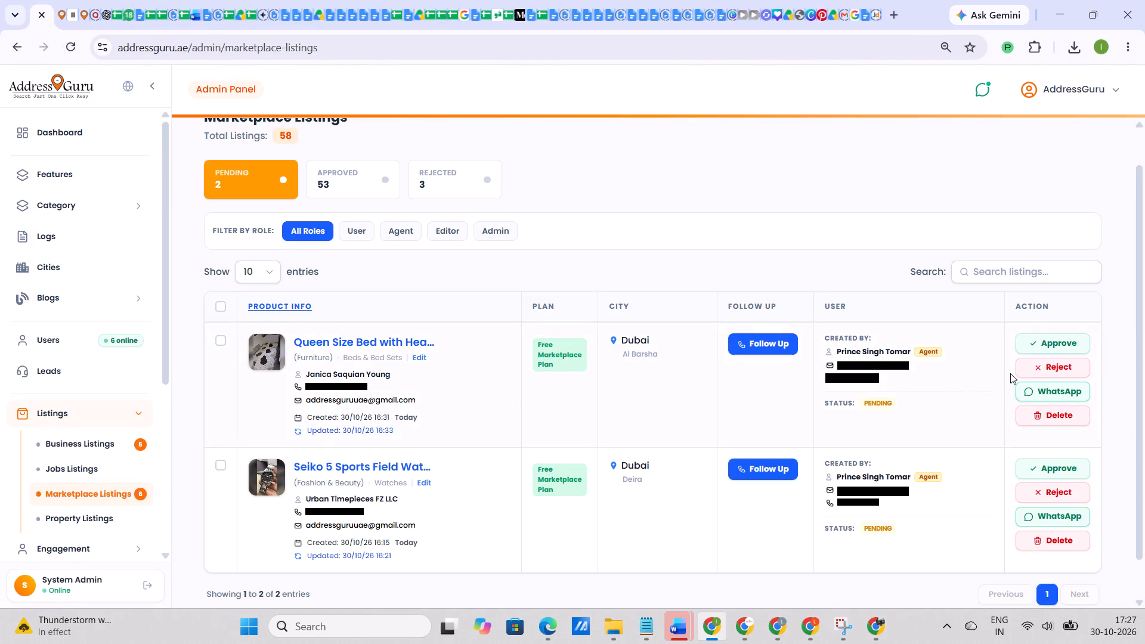
left_click(1059, 340)
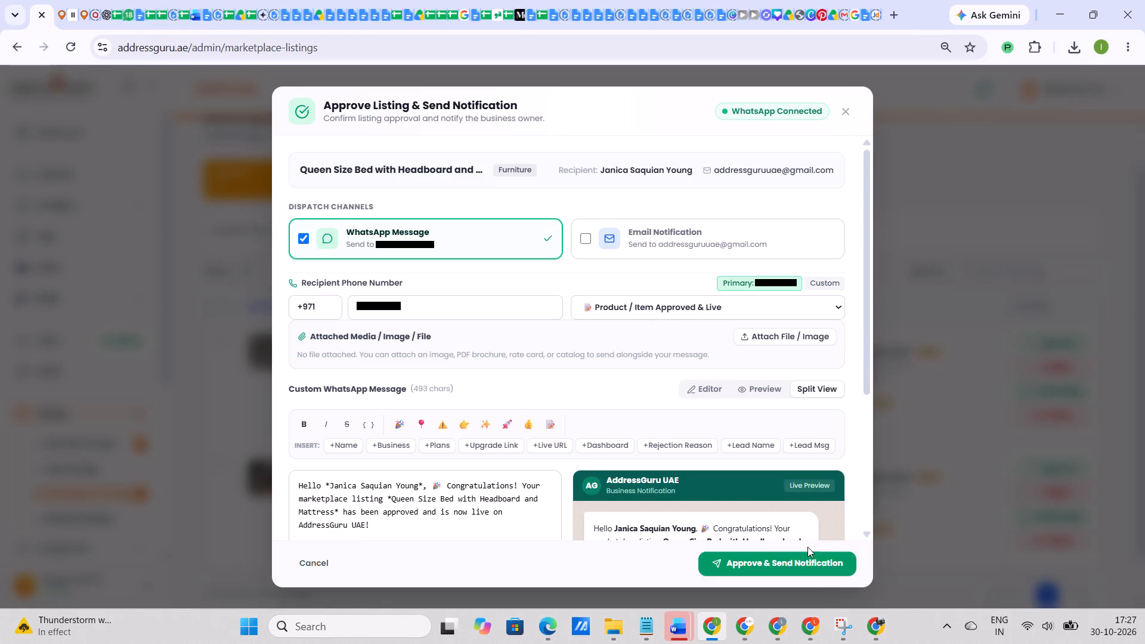
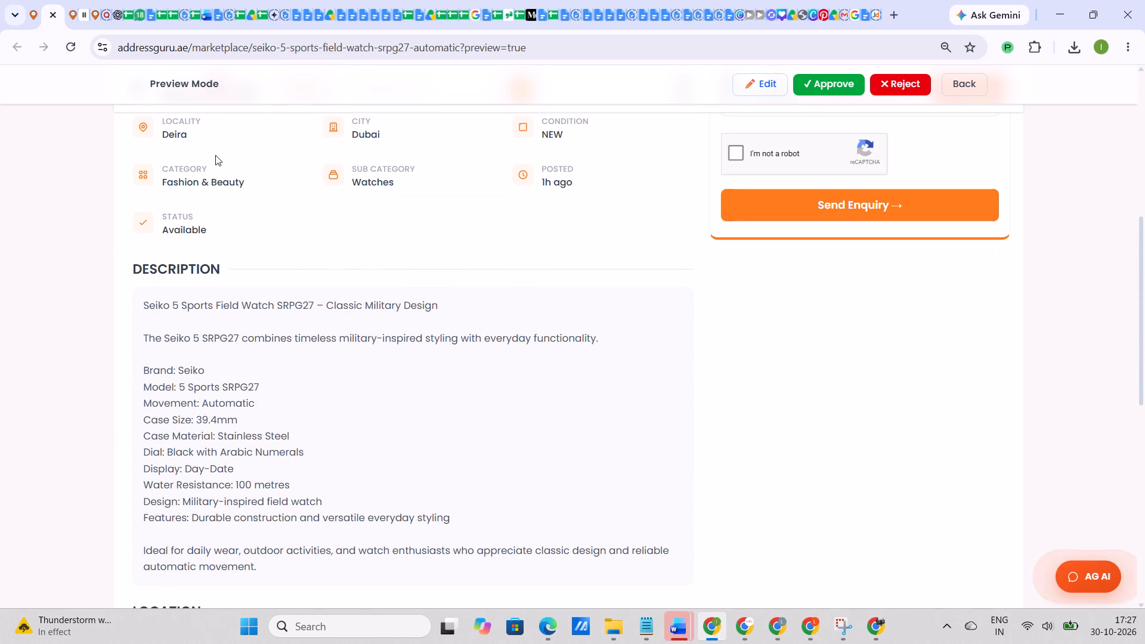
Close the Seiko 5 Sports Field Watch preview and open the approval and notification dialog for that pending marketplace listing.
left_click(57, 18)
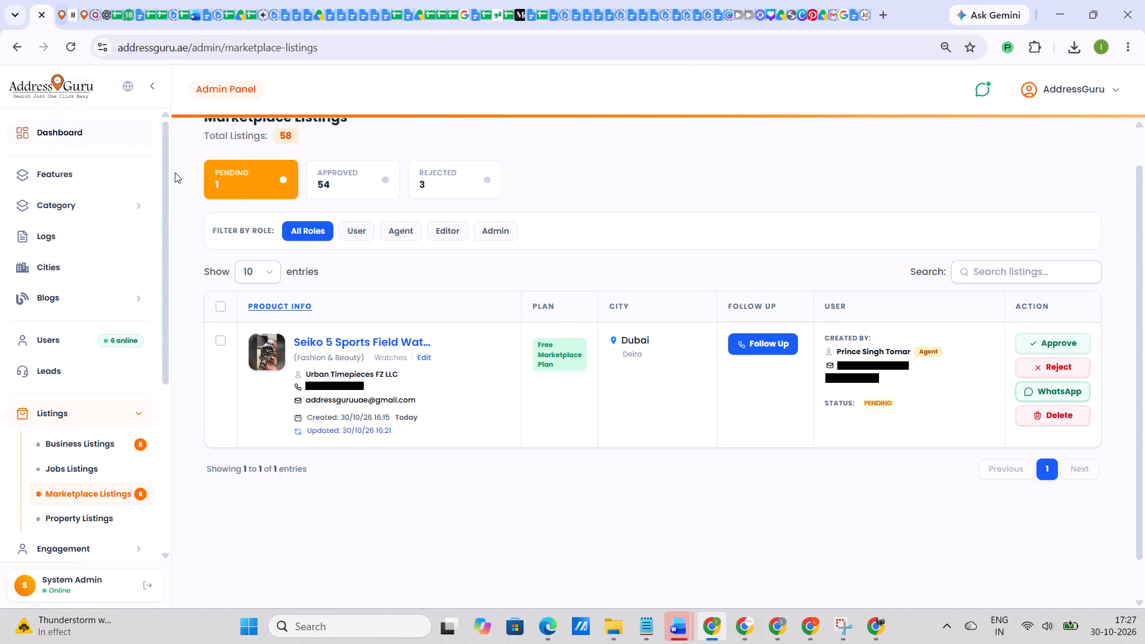
left_click(1071, 348)
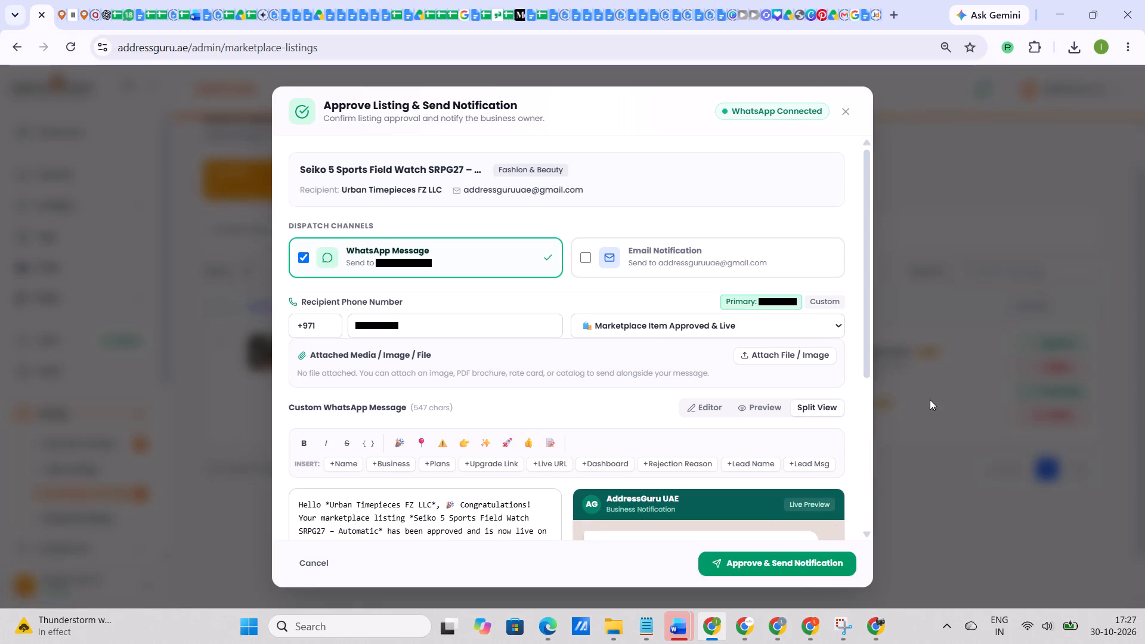
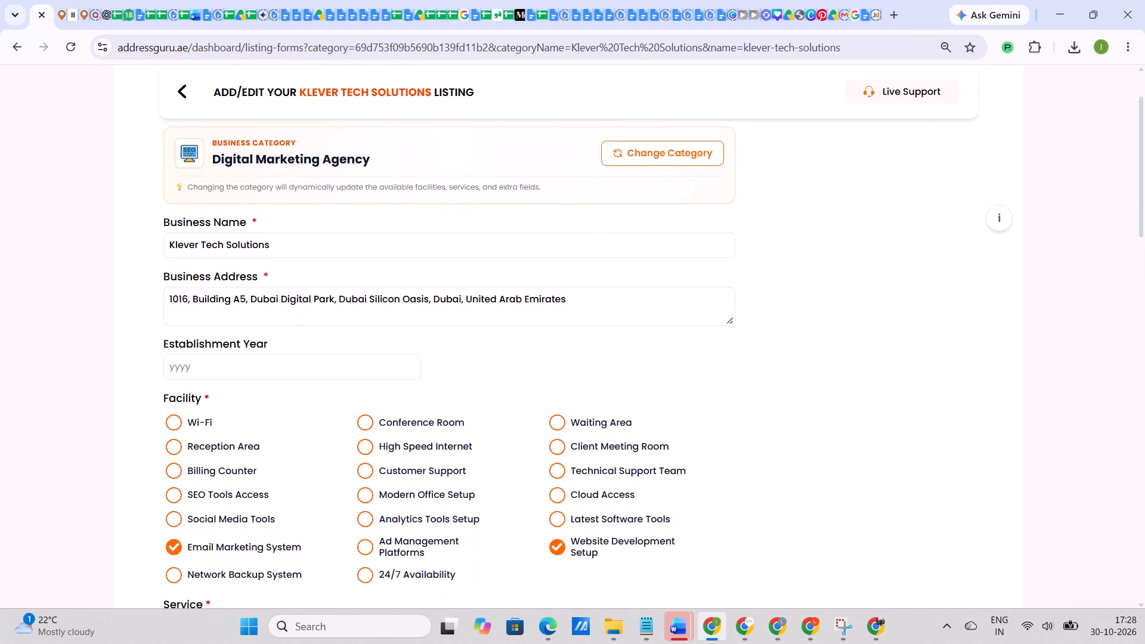
Examine the services and ad description in the Klever Tech Solutions listing form and select the phrase "custom web development" in the description.
scroll(421, 376, "down", 6)
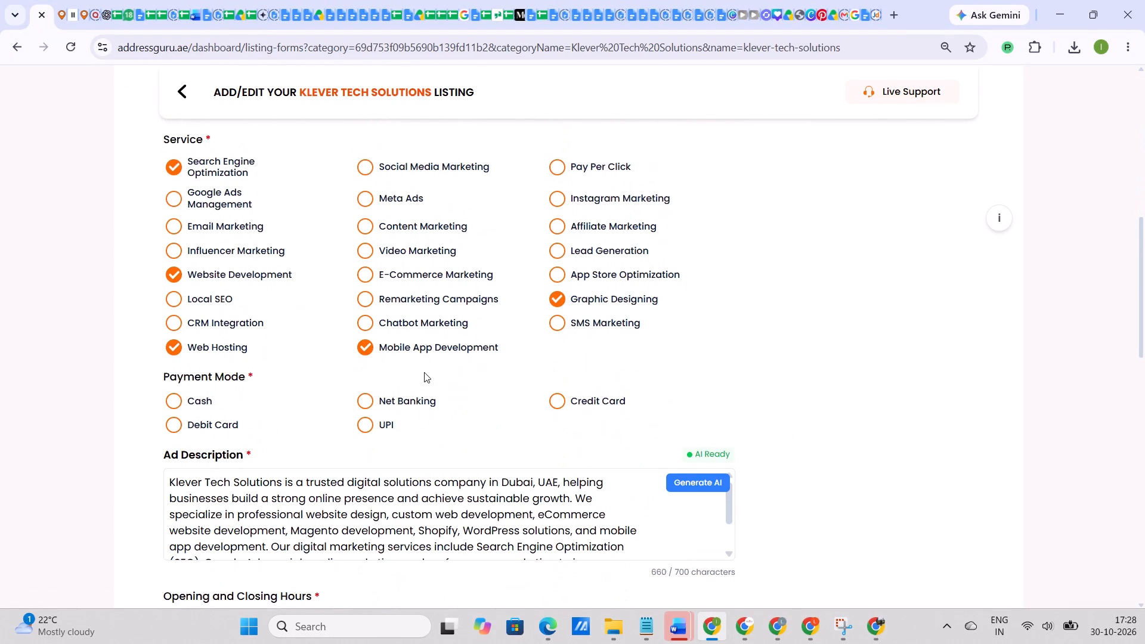
scroll(424, 372, "down", 2)
scroll(474, 432, "down", 1)
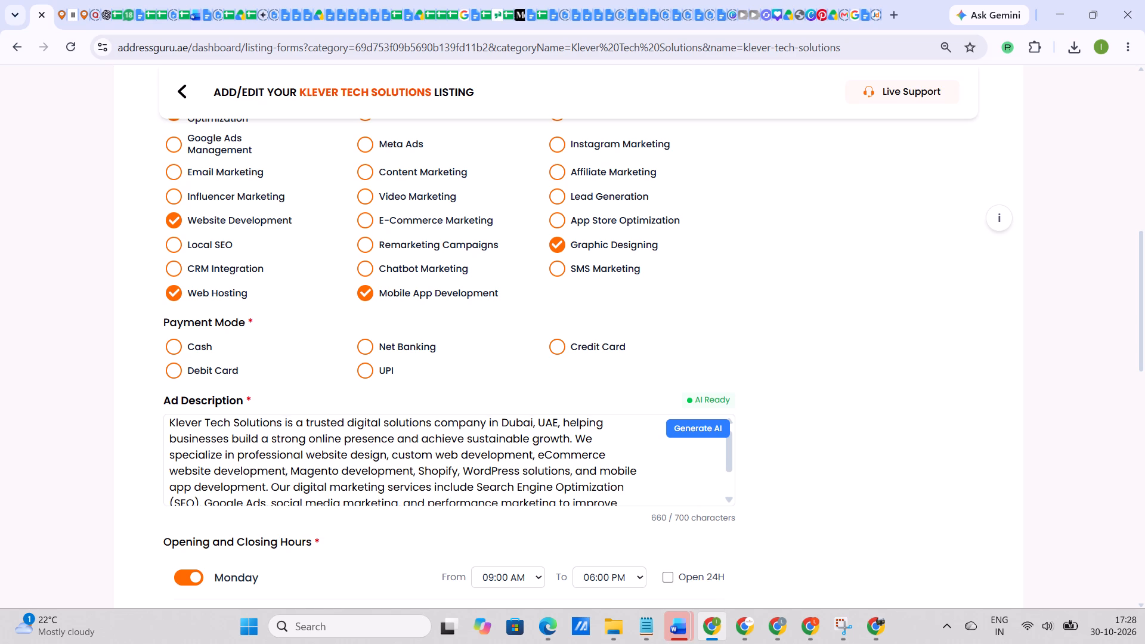
scroll(299, 445, "down", 1)
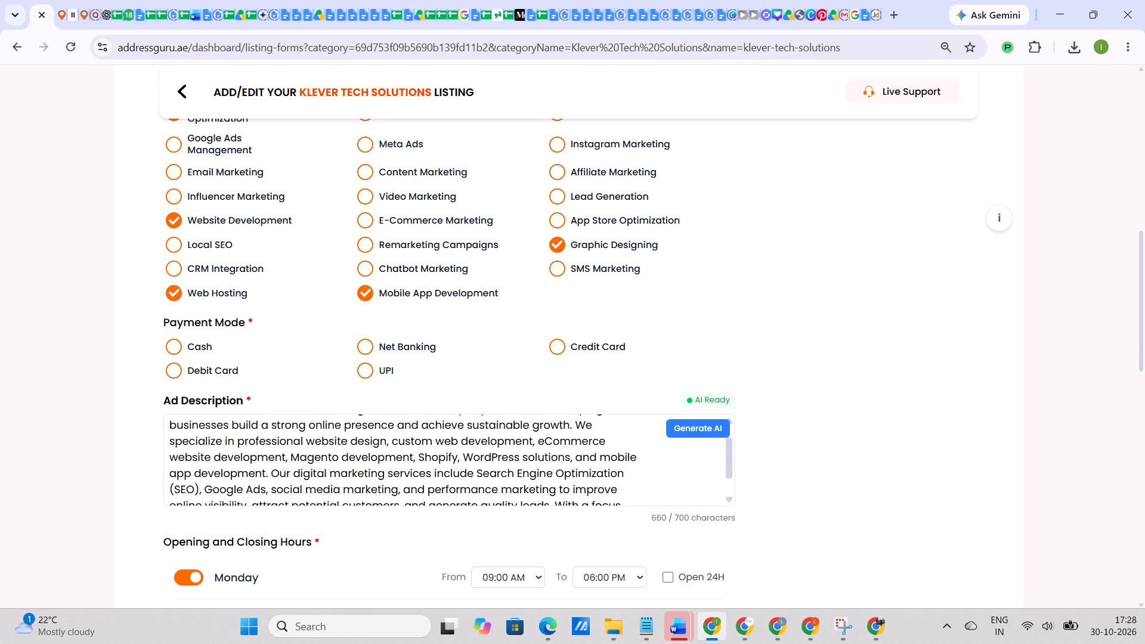
scroll(360, 436, "down", 1)
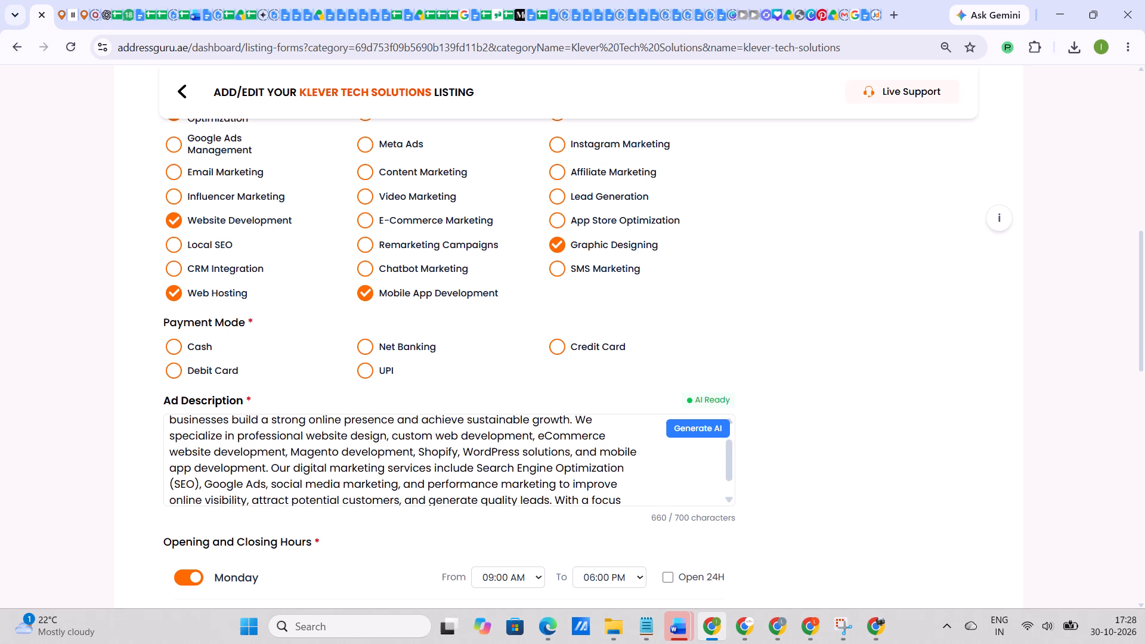
scroll(500, 439, "down", 1)
left_click_drag(393, 435, 531, 438)
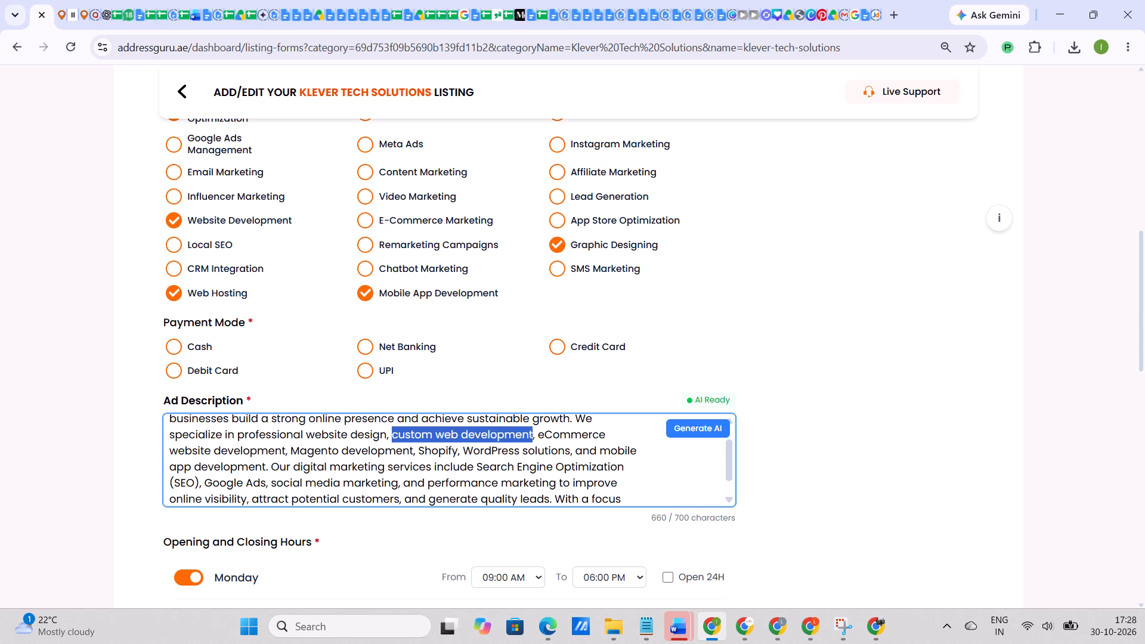
Search the Klever Tech Solutions listing form for the ad description terms "custom web development" and "eCommerce".
left_click_drag(531, 438, 533, 438)
key("ctrl+c")
key("ctrl+f")
key("ctrl+v")
left_click(528, 438, "ctrl")
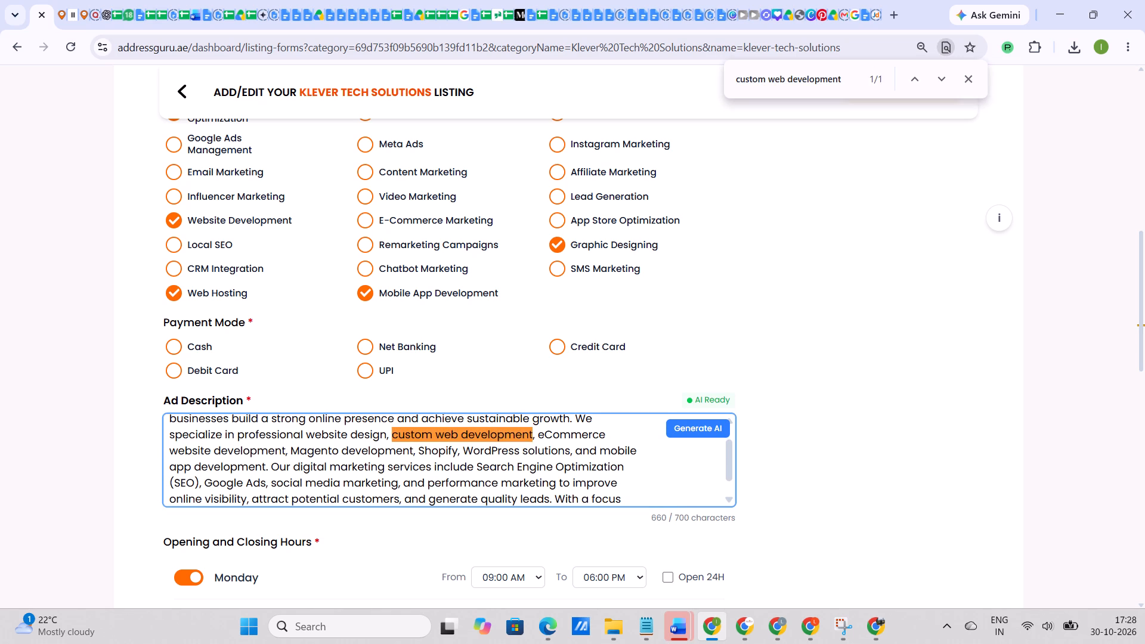
left_click_drag(539, 437, 287, 453)
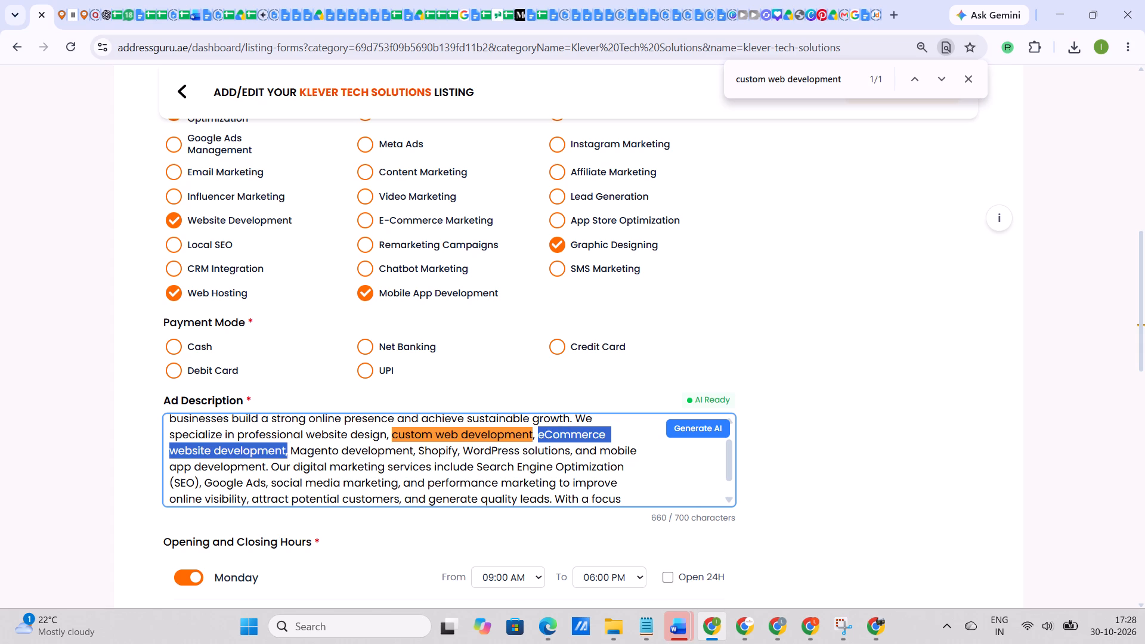
left_click_drag(287, 453, 611, 435)
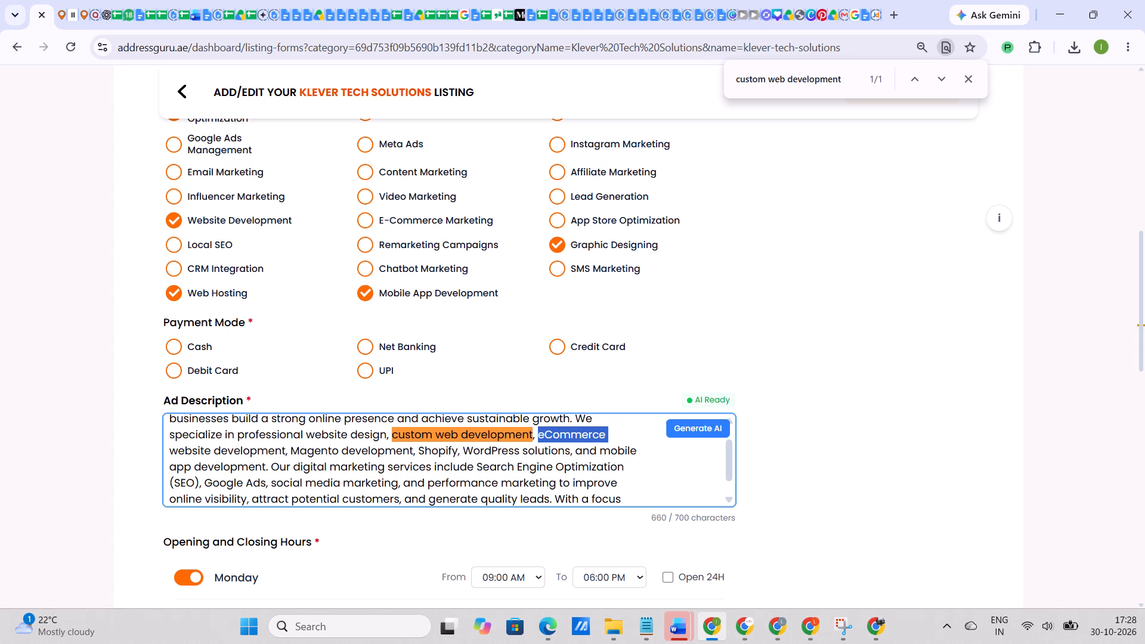
left_click_drag(611, 435, 612, 434)
key("ctrl+c")
key("ctrl+f")
key("ctrl+v")
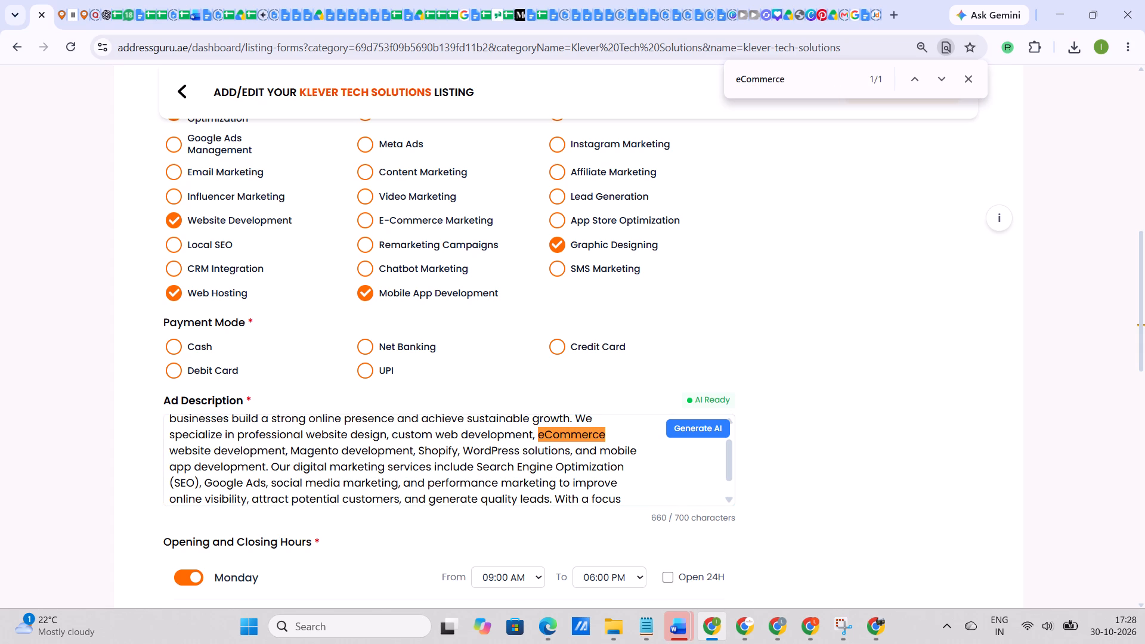
Search the listing form for the ad description terms "WordPress" and "app".
triple_click(472, 449)
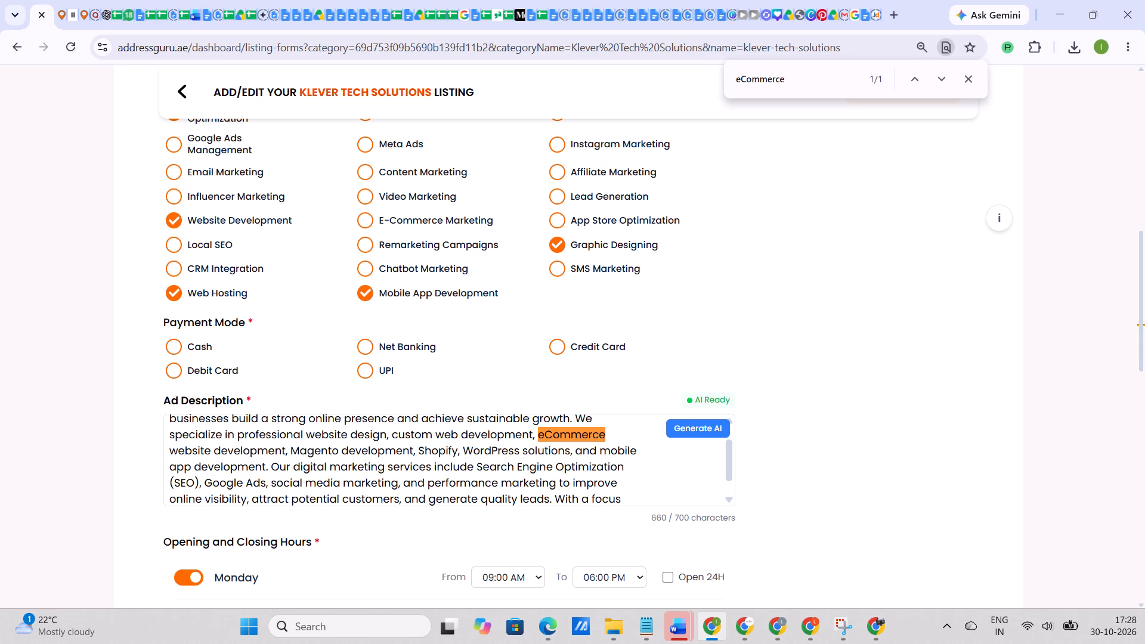
triple_click(472, 449)
key("ctrl+c")
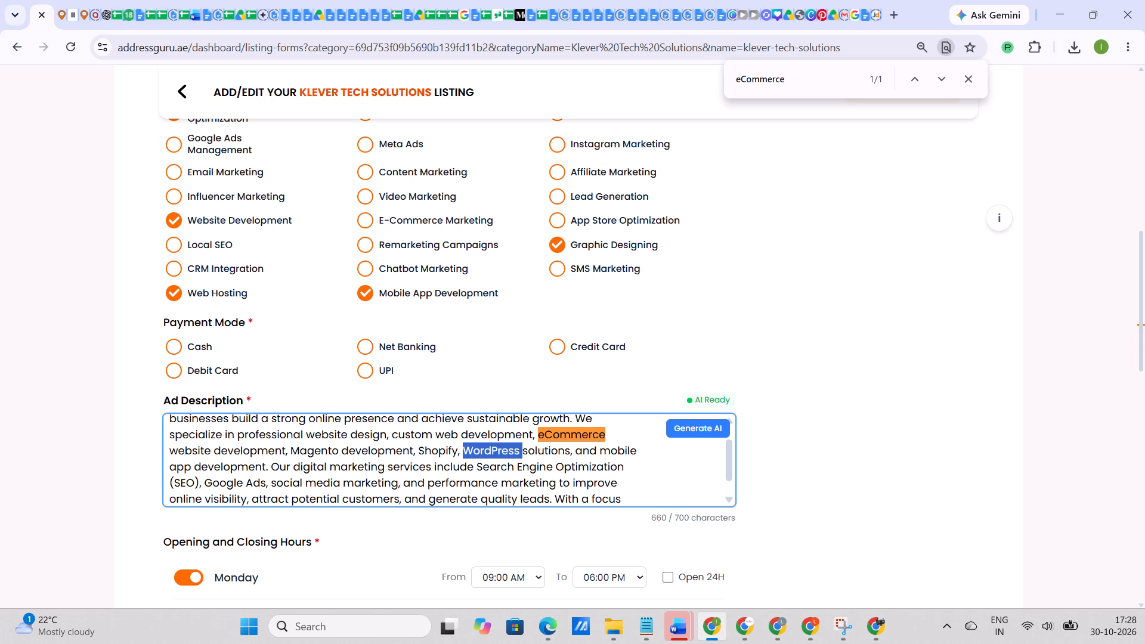
key("ctrl+f")
key("ctrl+v")
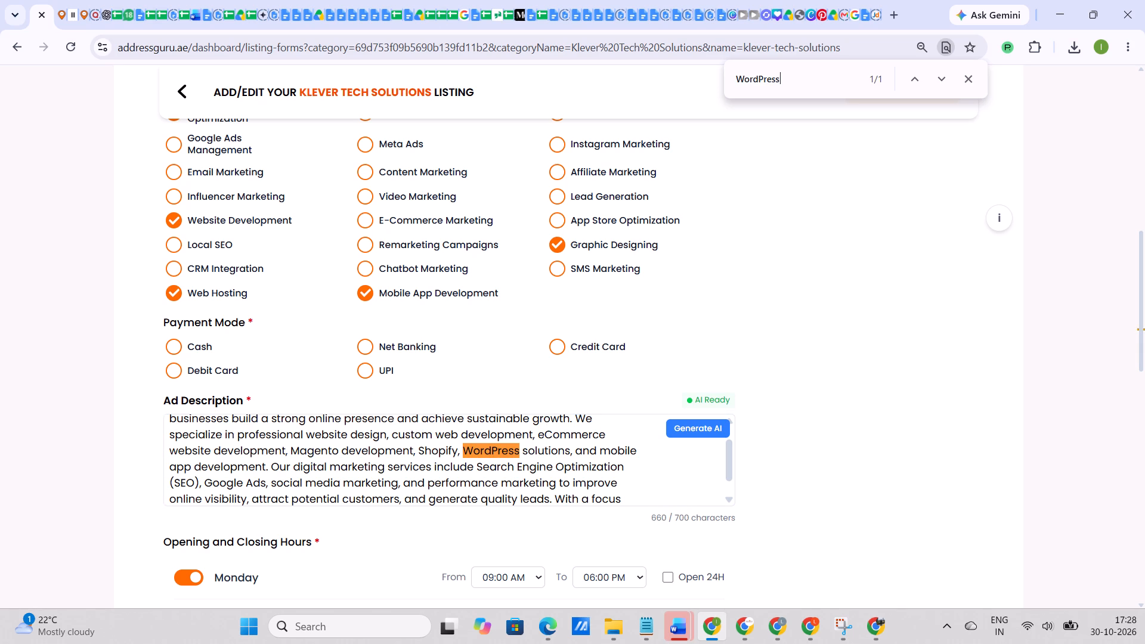
double_click(180, 466)
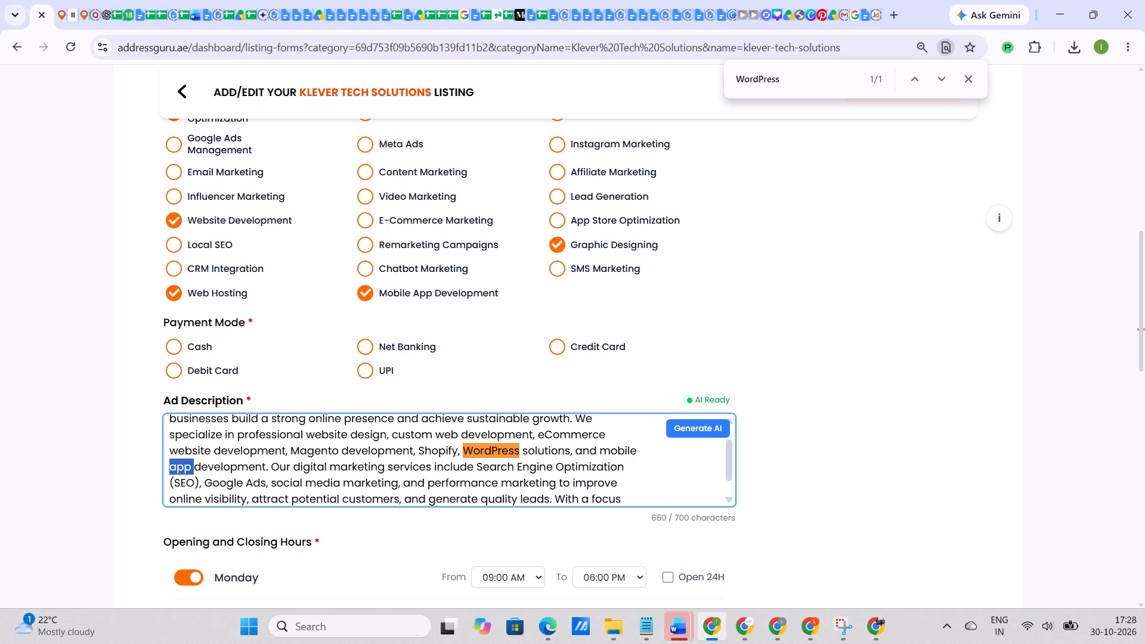
key("ctrl+c")
key("ctrl+f")
key("ctrl+v")
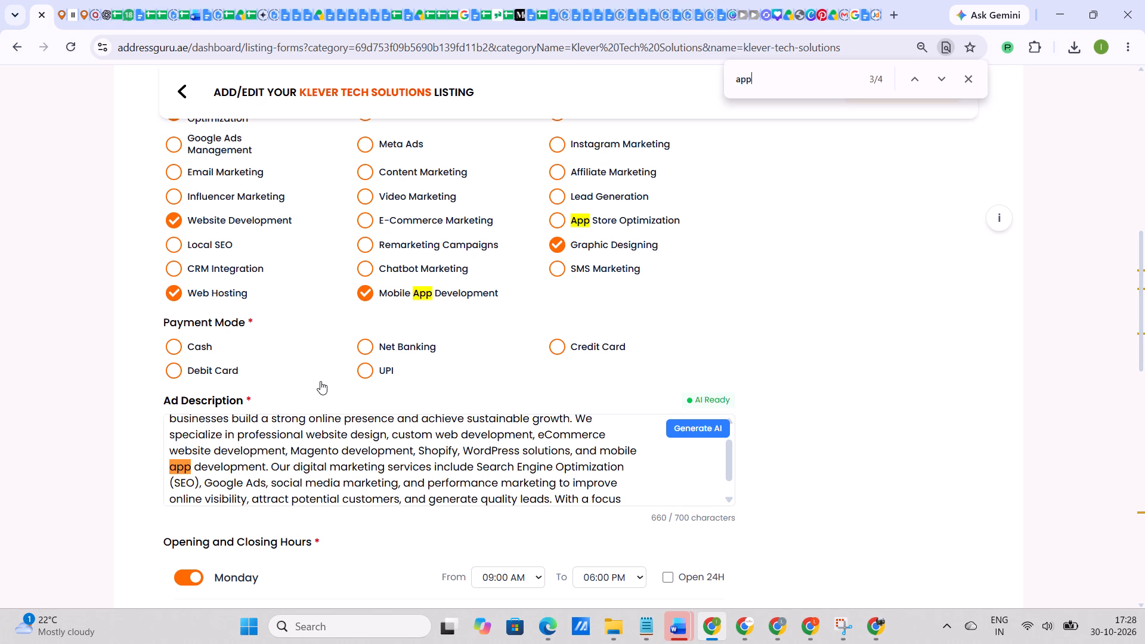
Search the listing form for the term "digital marketing" from the ad description.
double_click(312, 465)
triple_click(312, 465)
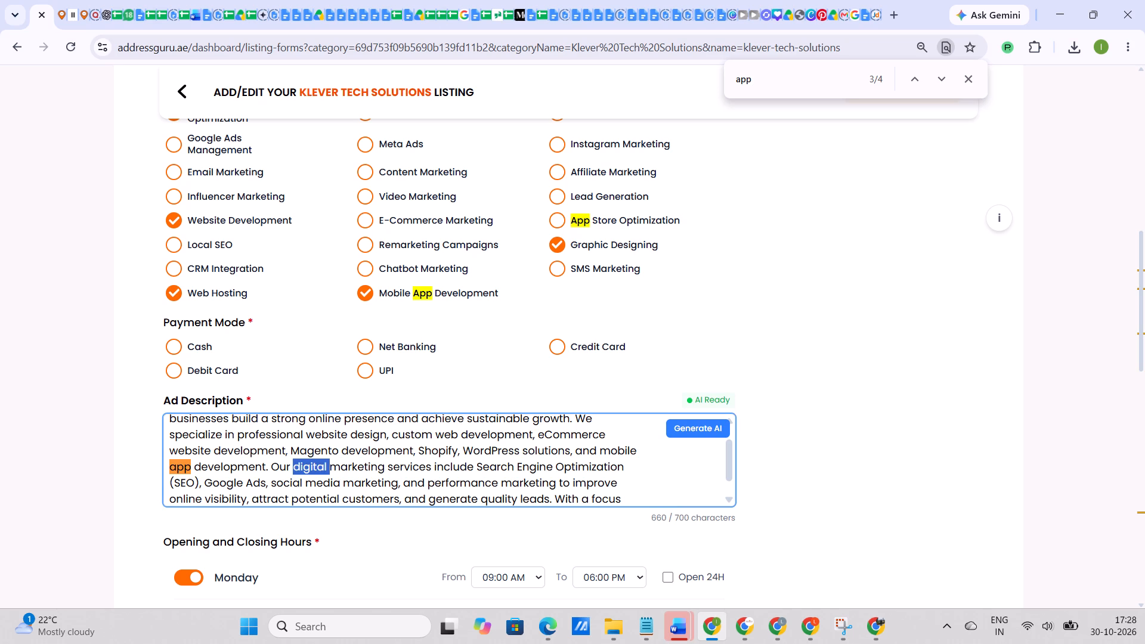
left_click(312, 465)
left_click_drag(293, 469, 388, 466)
key("ctrl+c")
key("ctrl+f")
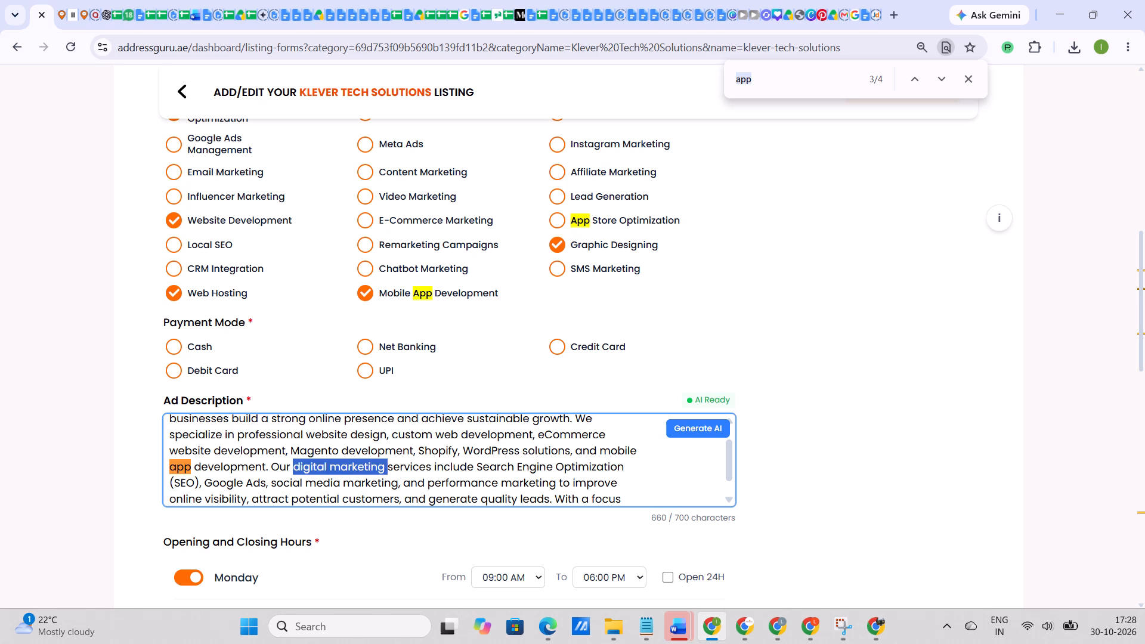
key("ctrl+v")
Review the form's facility and service selections against the business's ad description.
scroll(414, 395, "up", 2)
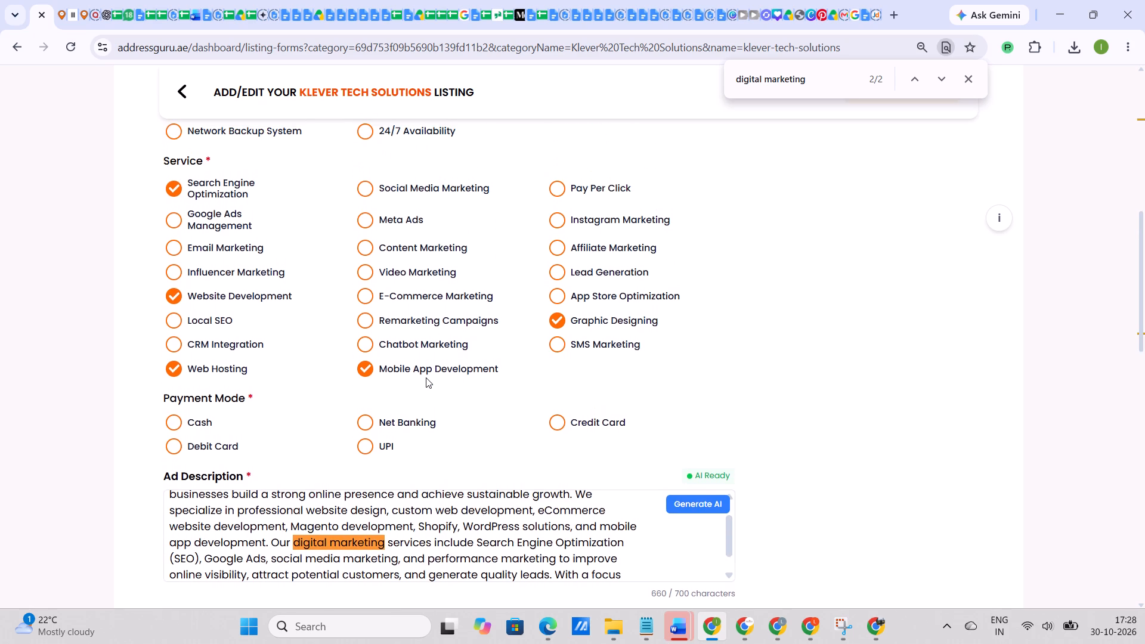
scroll(426, 377, "up", 4)
scroll(426, 377, "down", 1)
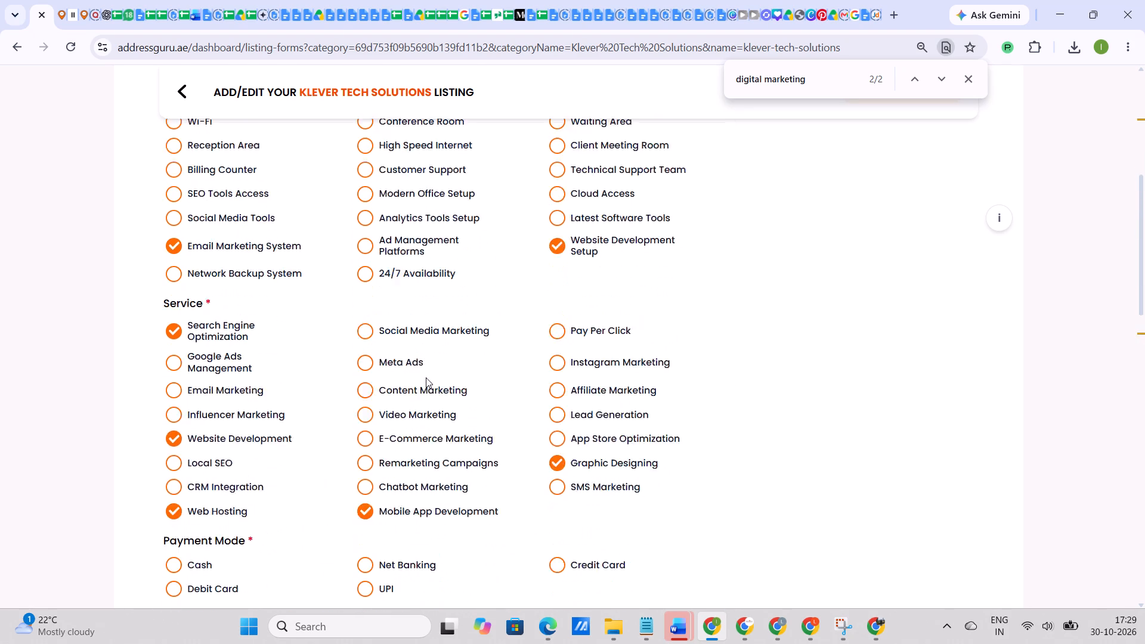
scroll(426, 377, "down", 2)
scroll(454, 454, "down", 7)
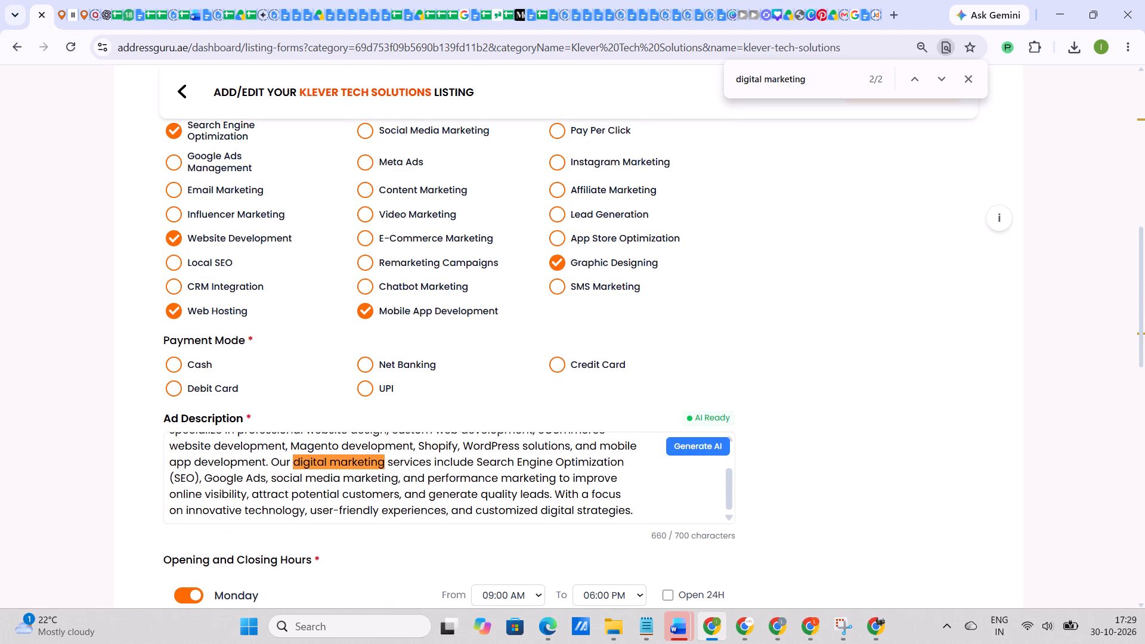
scroll(501, 448, "down", 1)
scroll(622, 408, "left", 1)
scroll(688, 348, "up", 3)
scroll(688, 348, "down", 3)
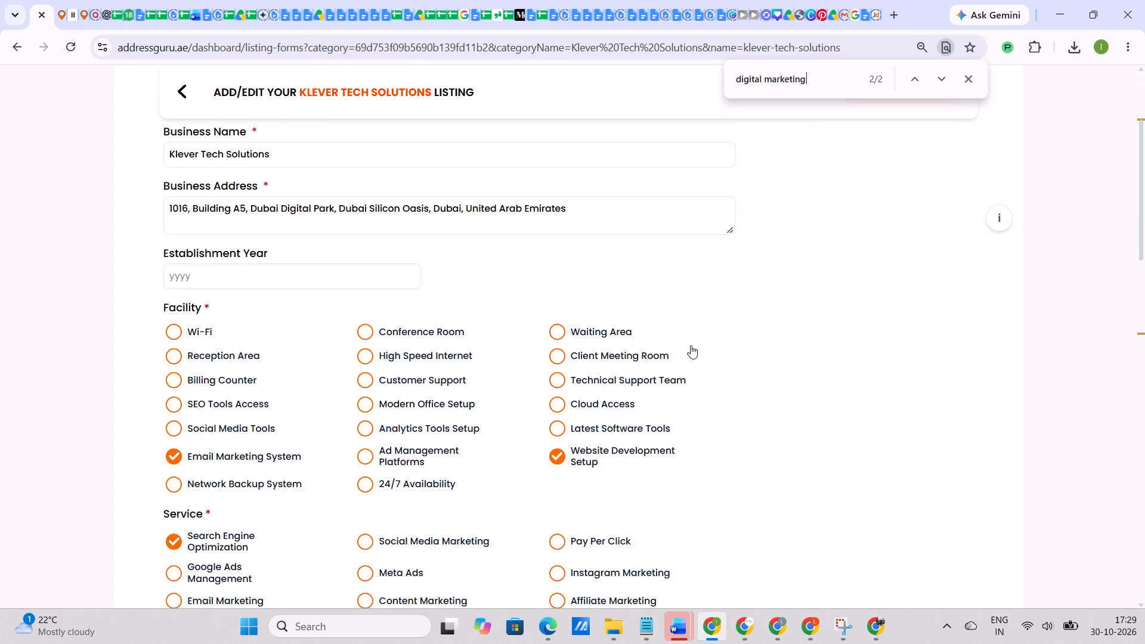
scroll(691, 345, "down", 3)
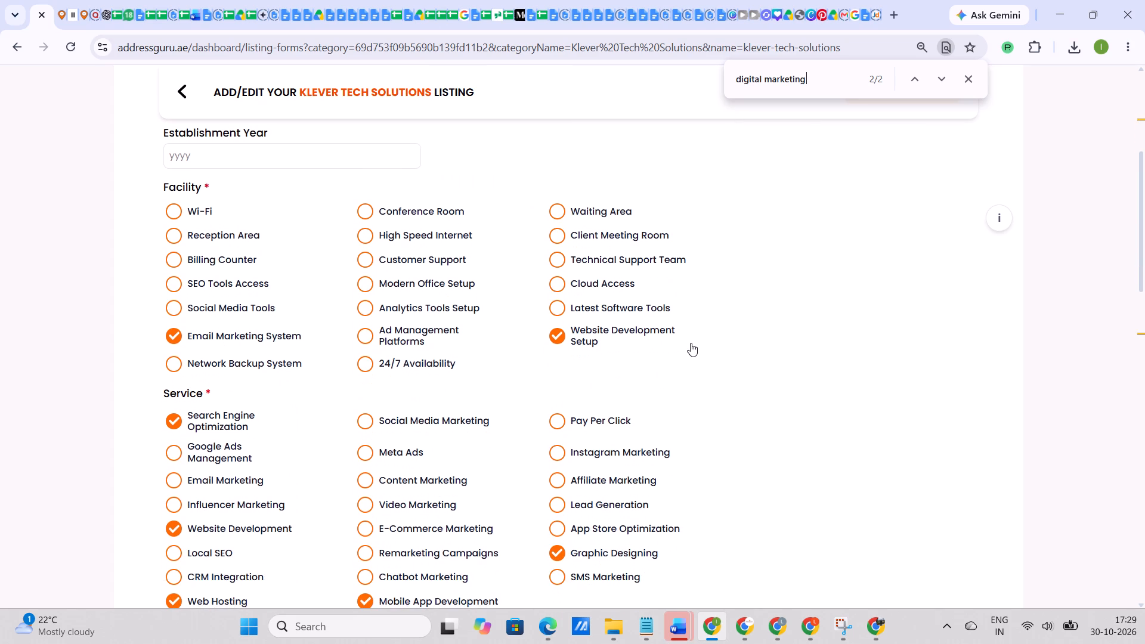
scroll(691, 343, "down", 3)
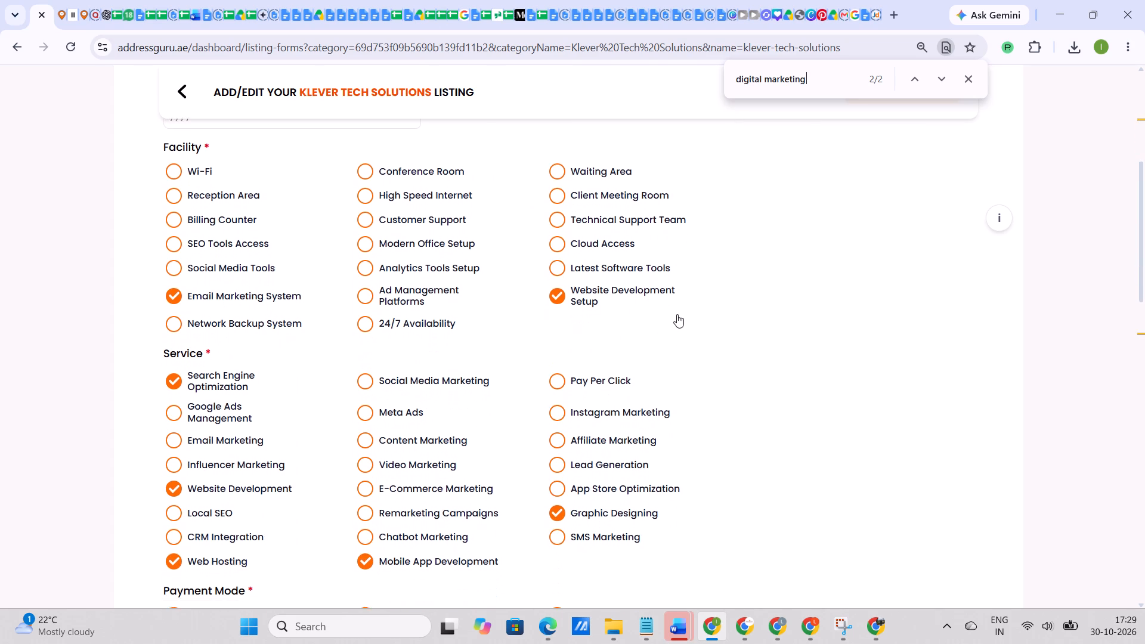
scroll(677, 314, "down", 3)
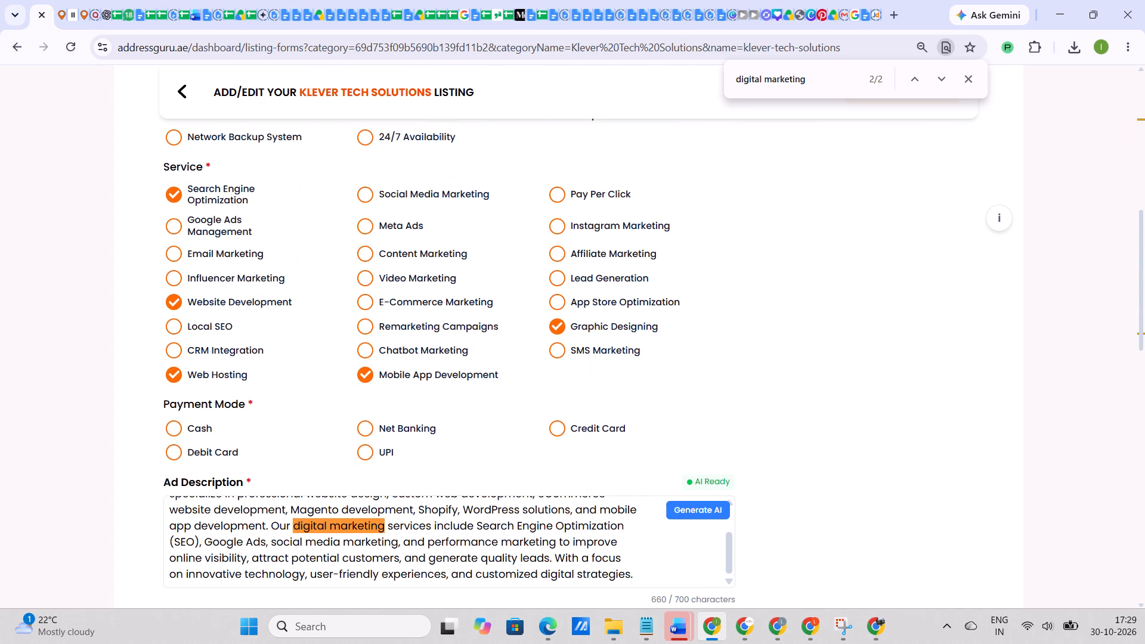
Search the listing form for "Search Engine Optimization" from the ad description.
left_click_drag(477, 525, 530, 518)
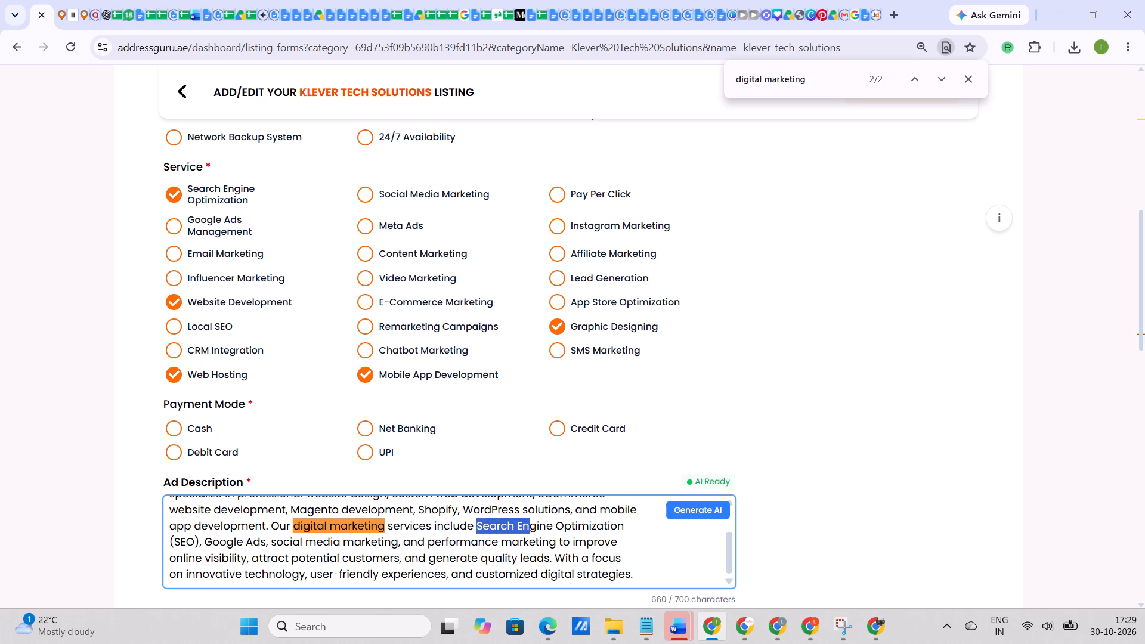
left_click_drag(530, 518, 625, 522)
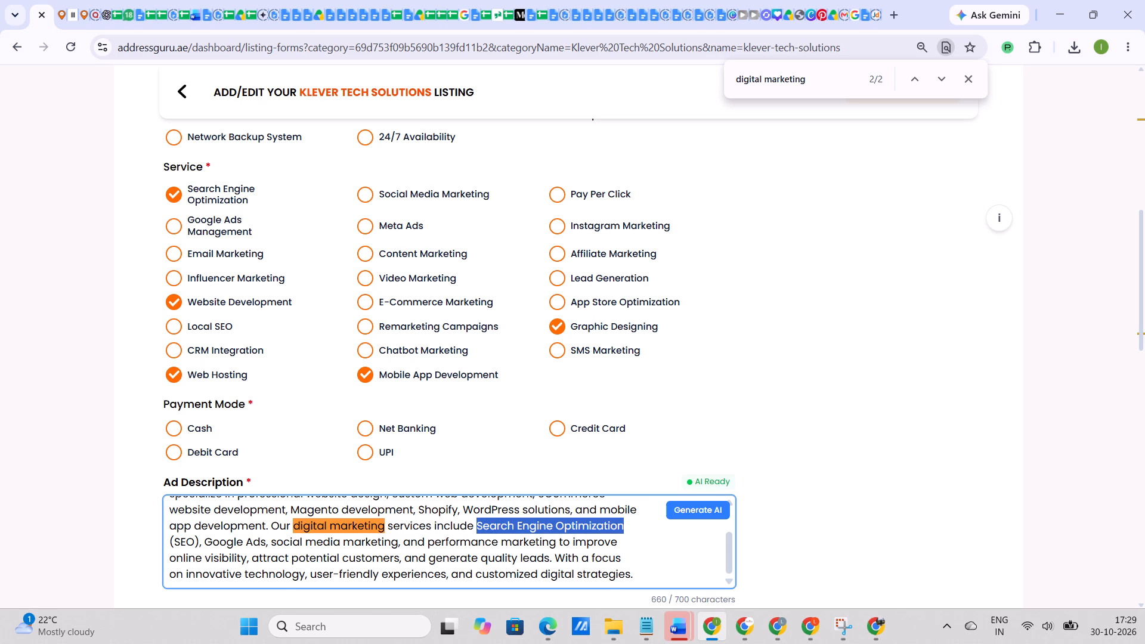
left_click_drag(625, 522, 622, 524)
key("ctrl+c")
key("ctrl+f")
key("ctrl+v")
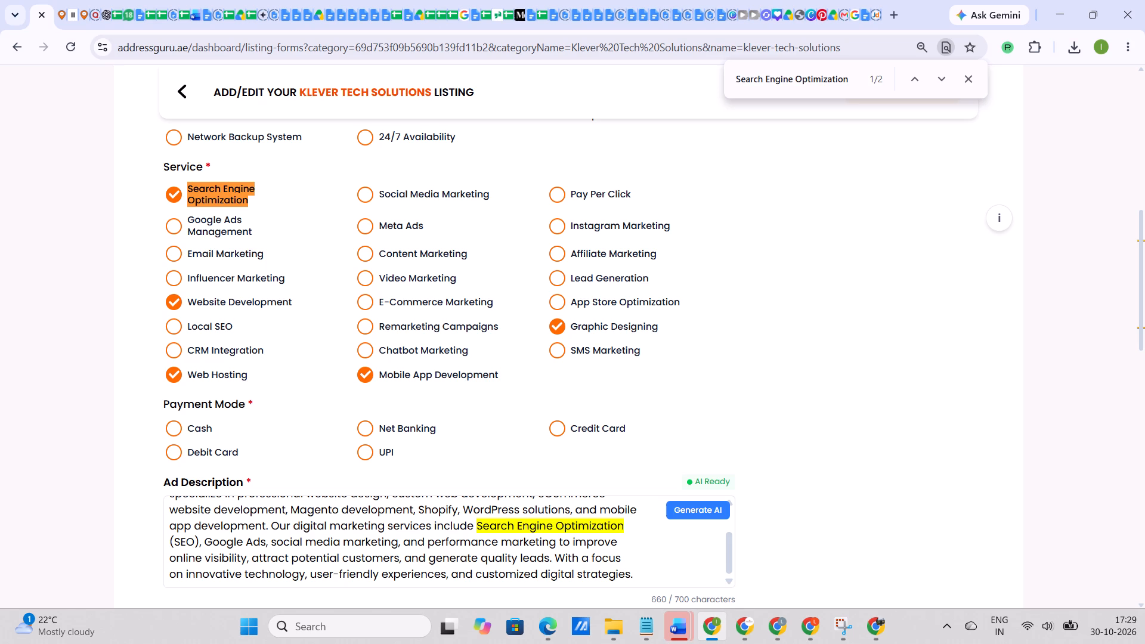
Look up "Google Ads" in the form and add the Google Ads Management and Social Media Marketing services to the listing.
left_click_drag(264, 540, 206, 535)
key("ctrl+c")
key("ctrl+f")
key("ctrl+v")
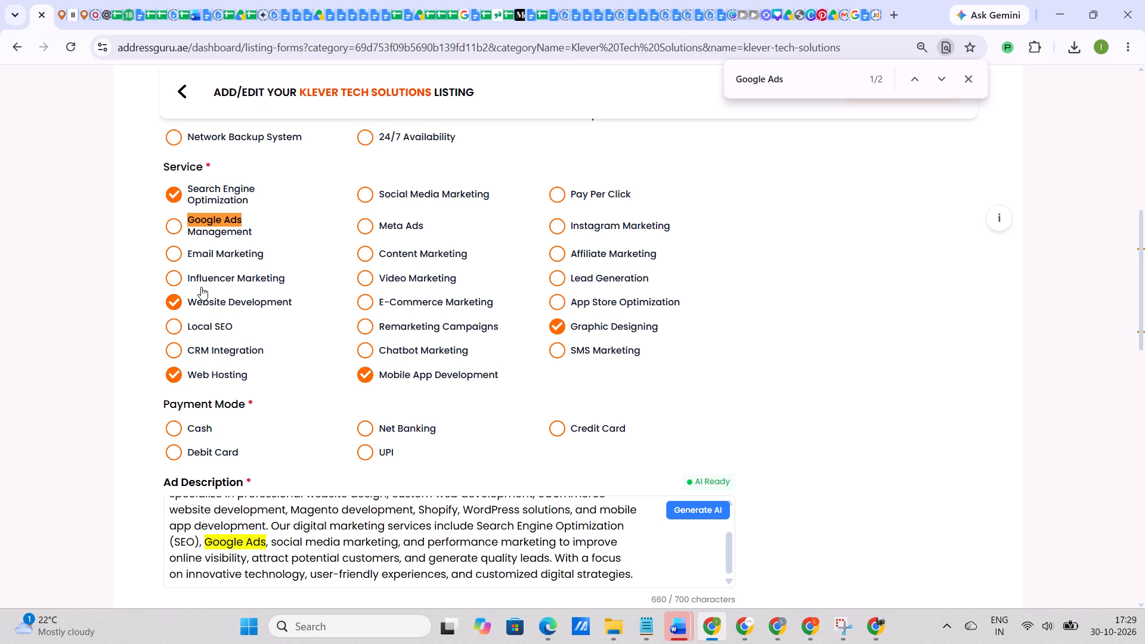
left_click(175, 226)
left_click(367, 194)
Search the listing form for "performance marketing" from the ad description.
left_click_drag(429, 541, 475, 542)
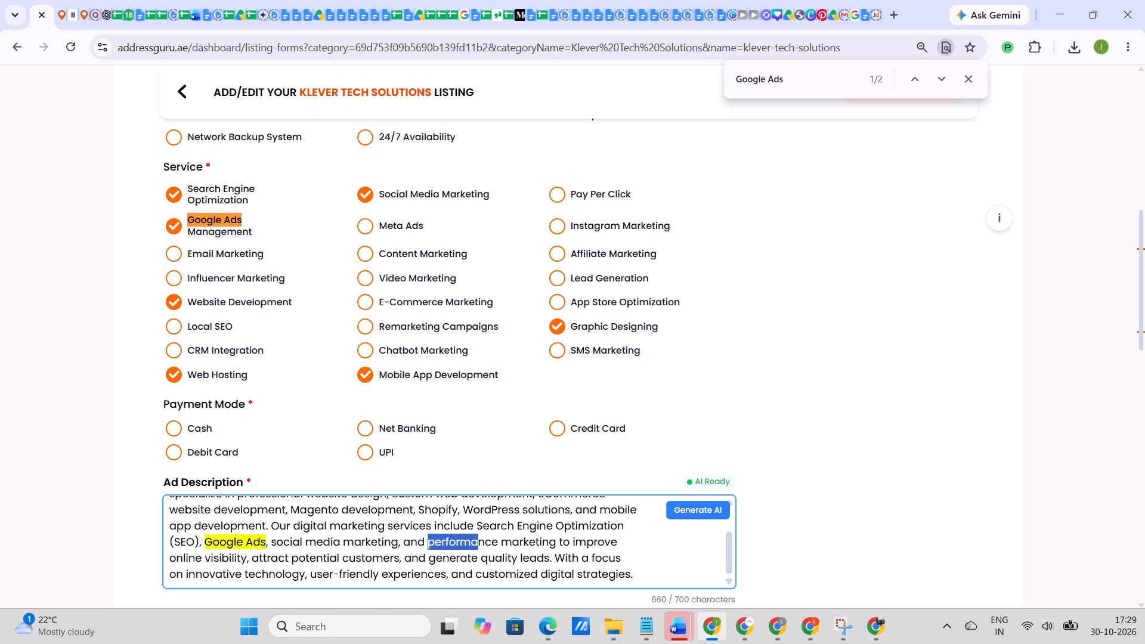
left_click_drag(475, 542, 554, 540)
key("ctrl+c")
key("ctrl+f")
key("ctrl+v")
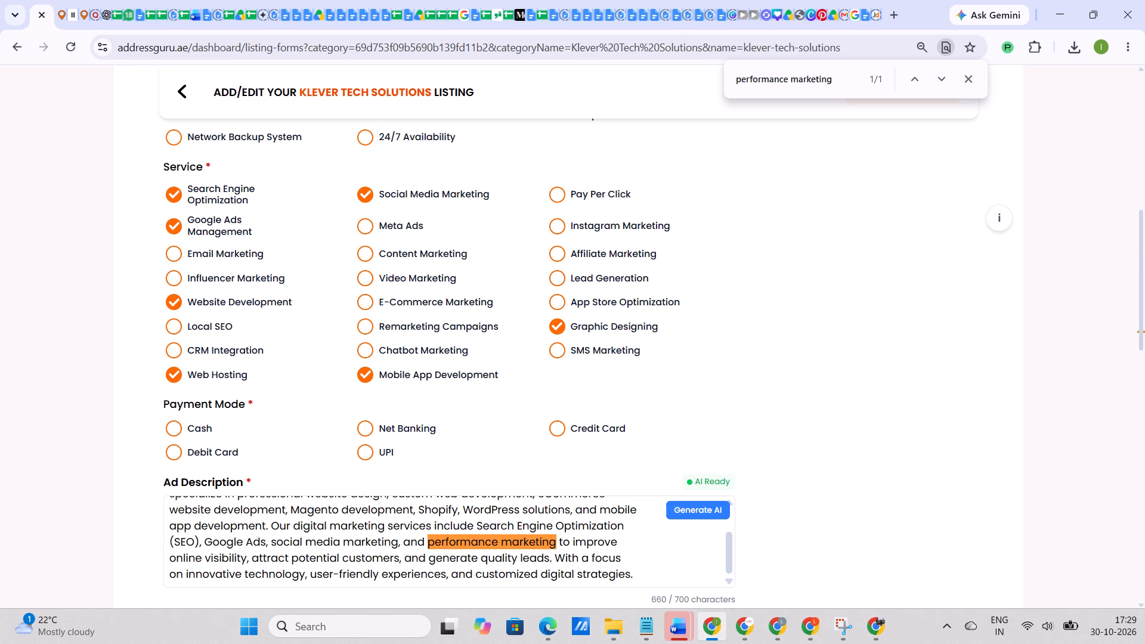
Close the page search, submit this part of the Klever Tech Solutions form, and go back to the admin business listings.
scroll(549, 521, "down", 1)
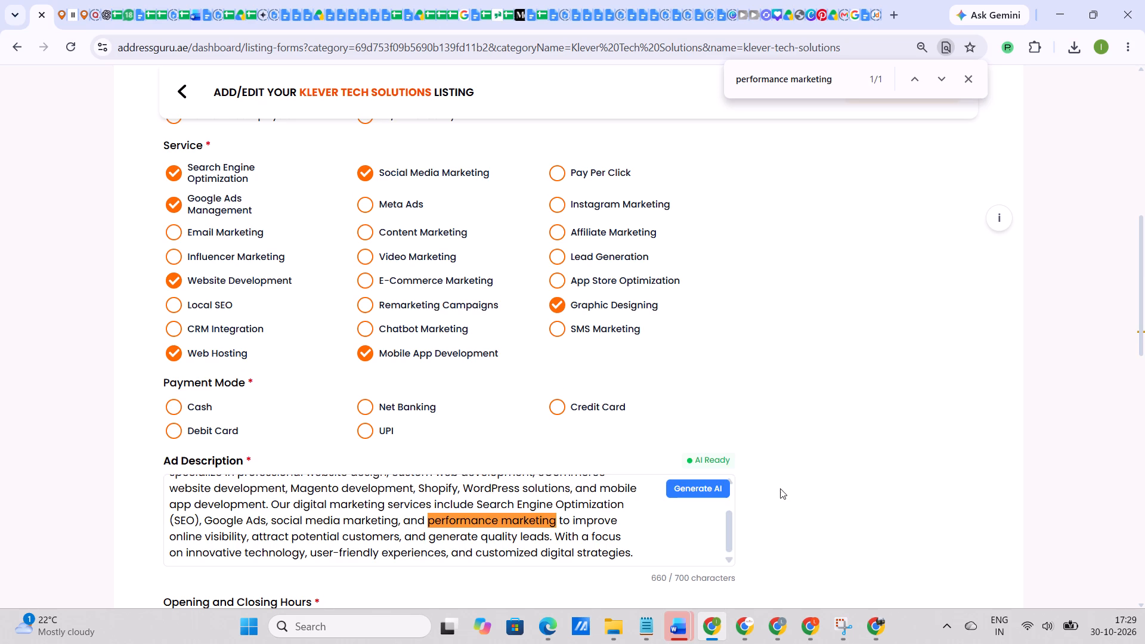
scroll(781, 488, "down", 8)
left_click(931, 499)
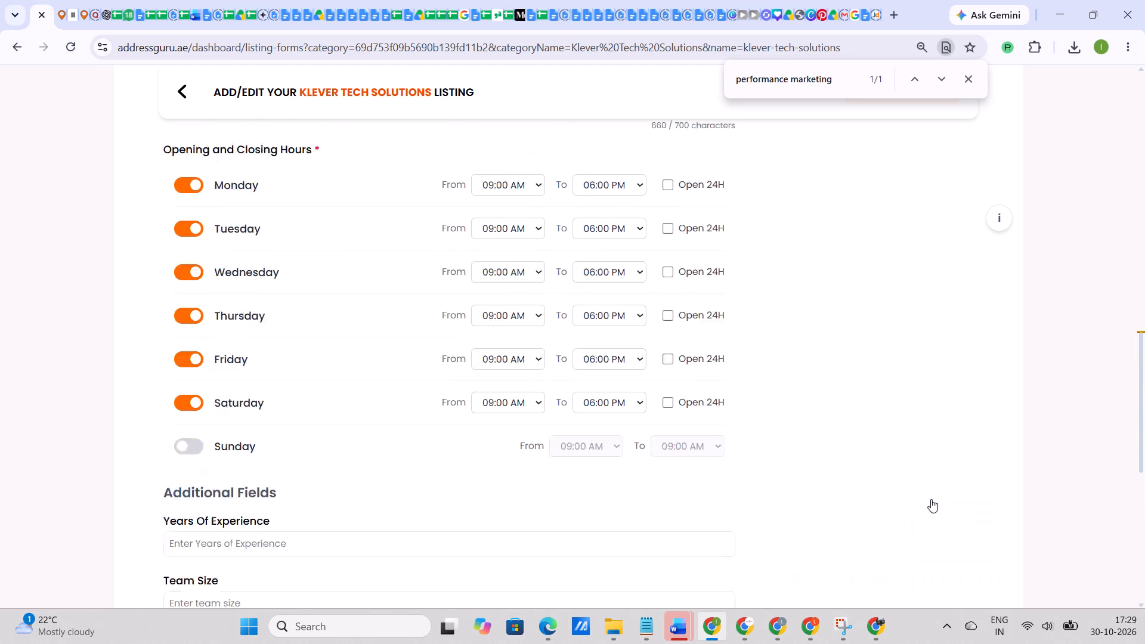
left_click(968, 82)
scroll(957, 326, "down", 9)
left_click(917, 200)
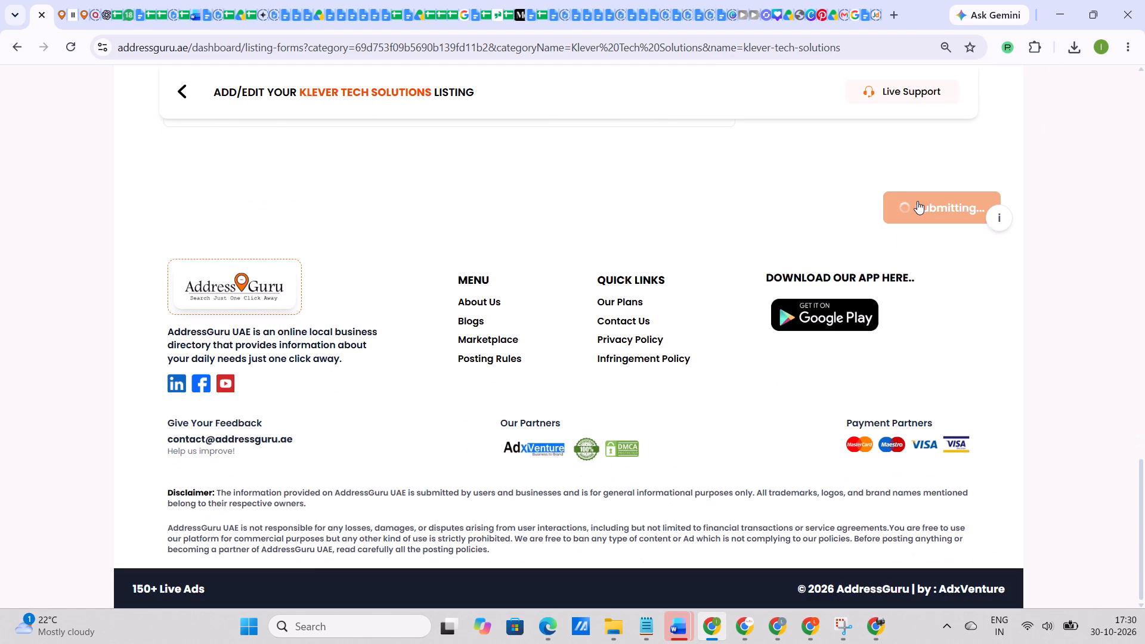
scroll(921, 208, "up", 3)
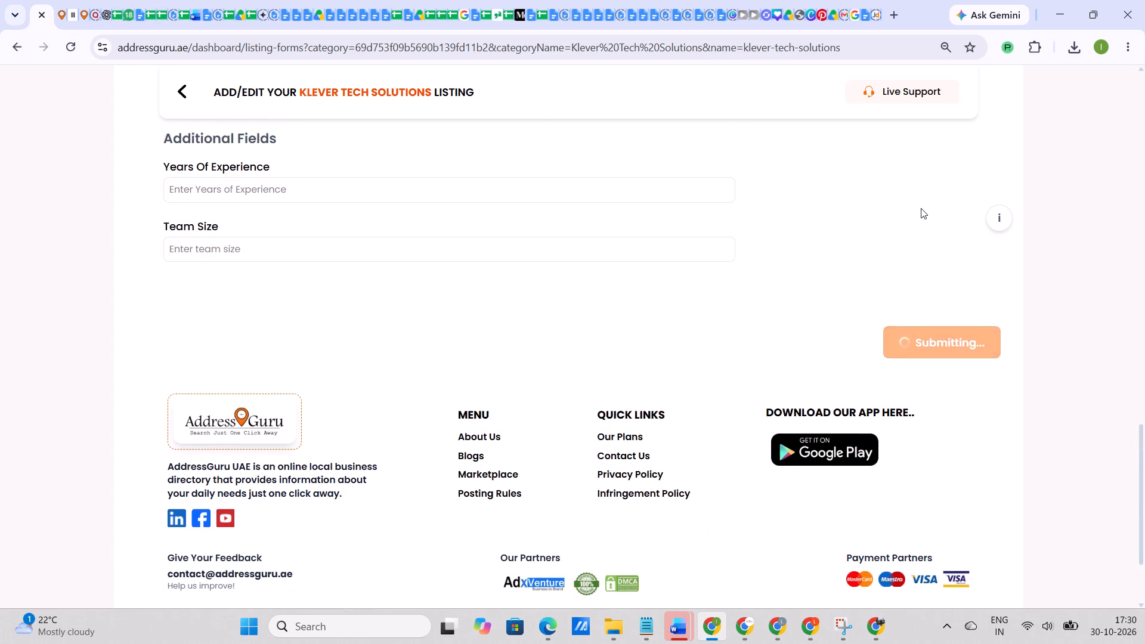
scroll(921, 208, "up", 1)
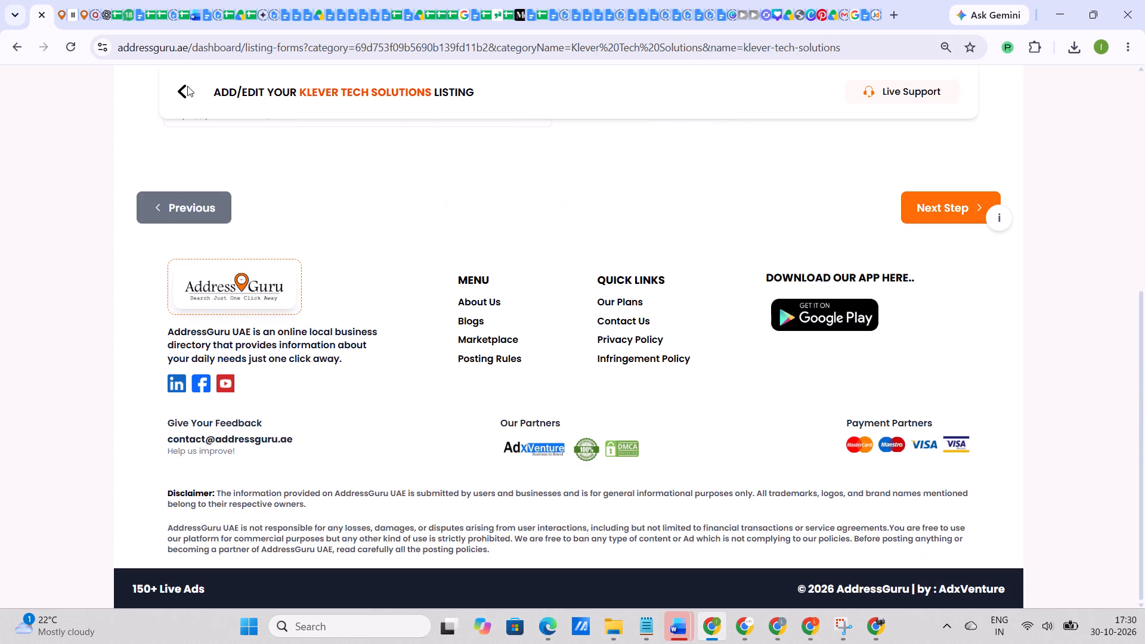
left_click(184, 92)
Open the list of all business categories in the admin panel, followed by the Manage Features page.
scroll(155, 230, "down", 1)
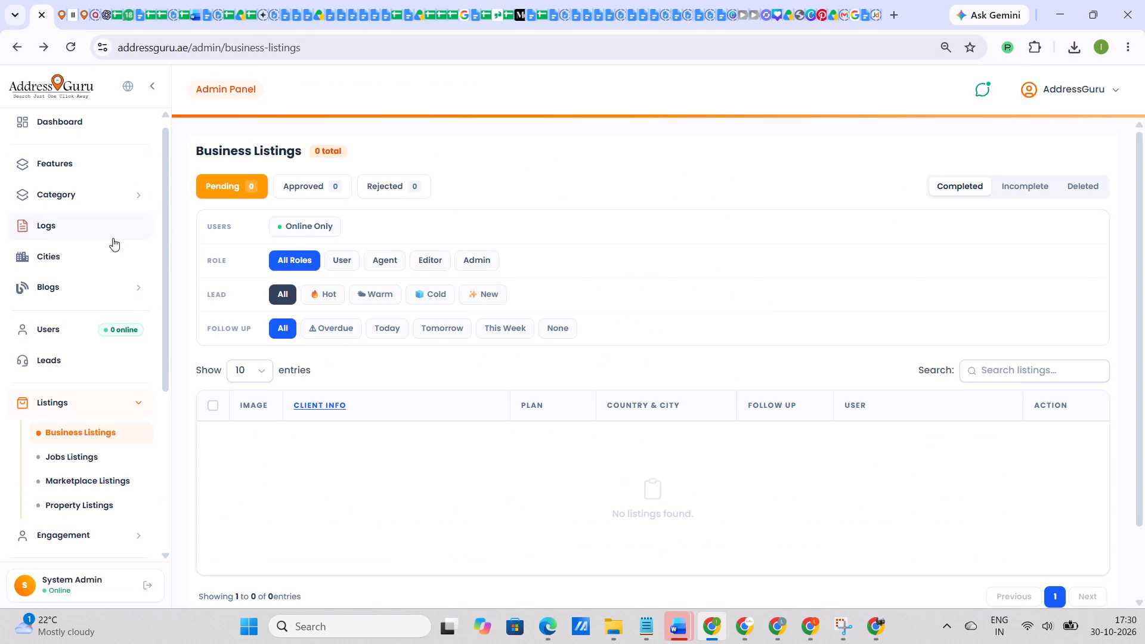
scroll(113, 238, "down", 1)
left_click(64, 187)
left_click(69, 224)
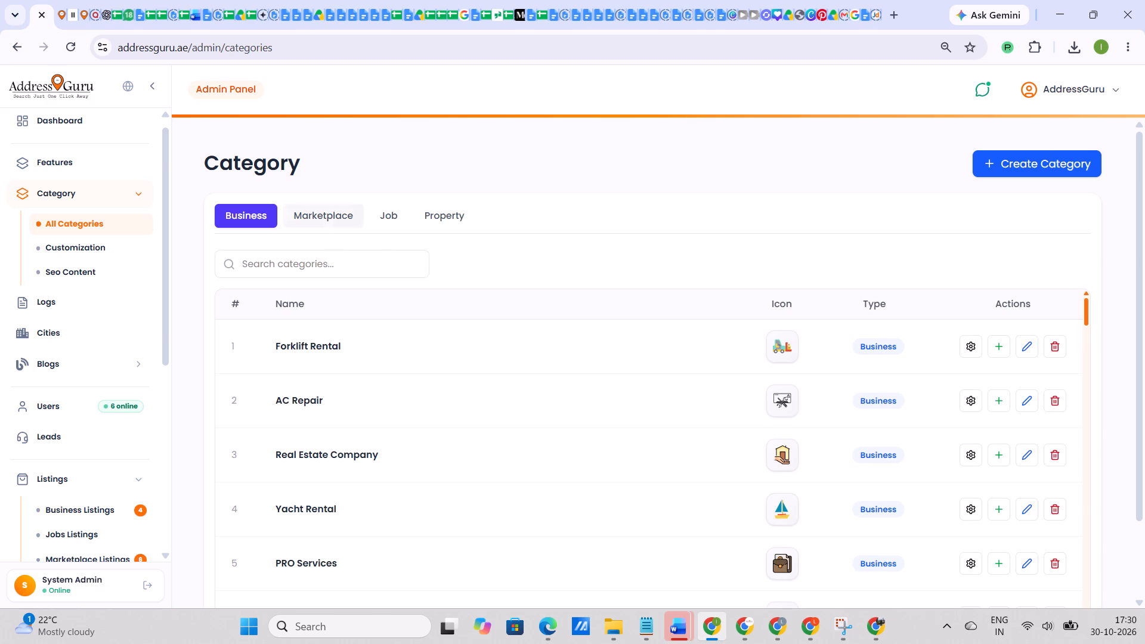
left_click(61, 164)
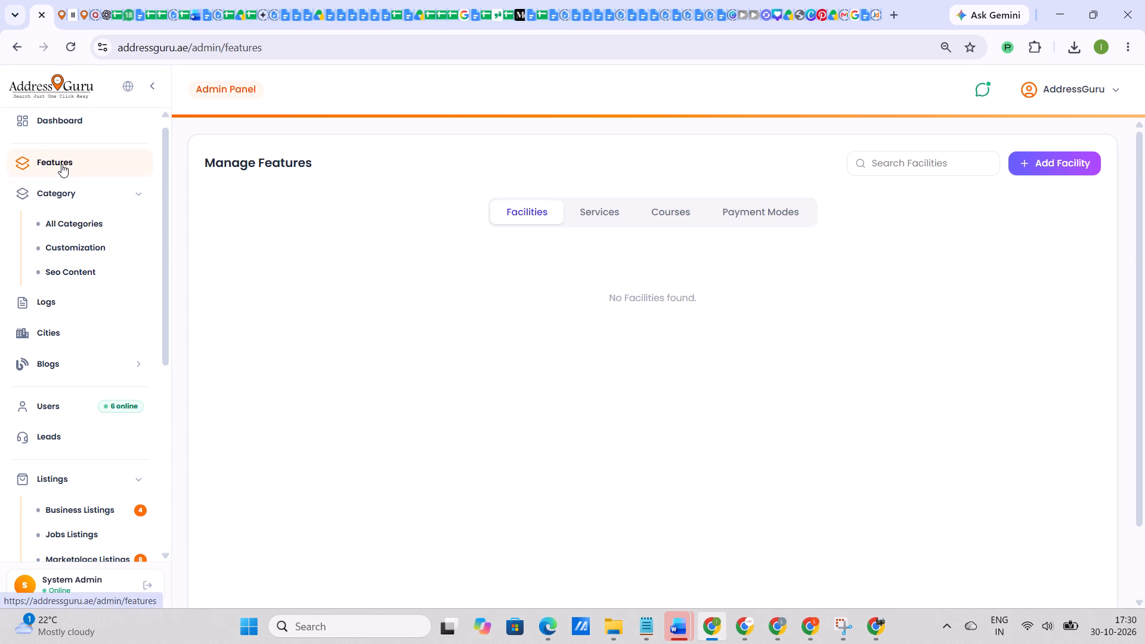
Add a new service named "Performance Marketing" to the Services in Manage Features.
left_click(593, 213)
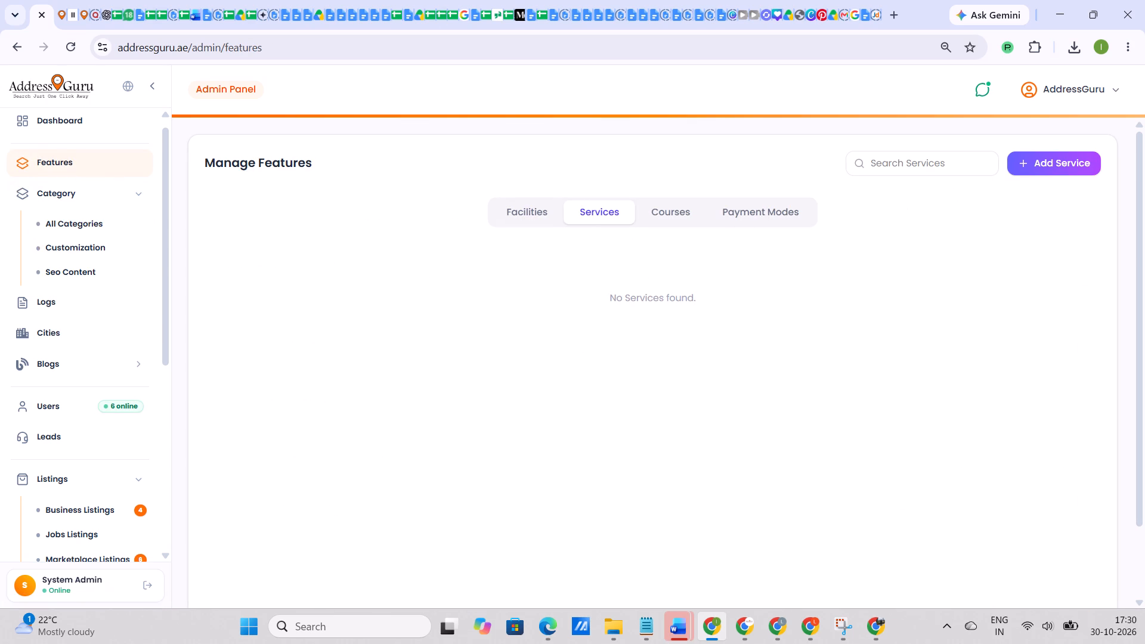
left_click(1047, 159)
left_click(618, 345)
key("ctrl+v")
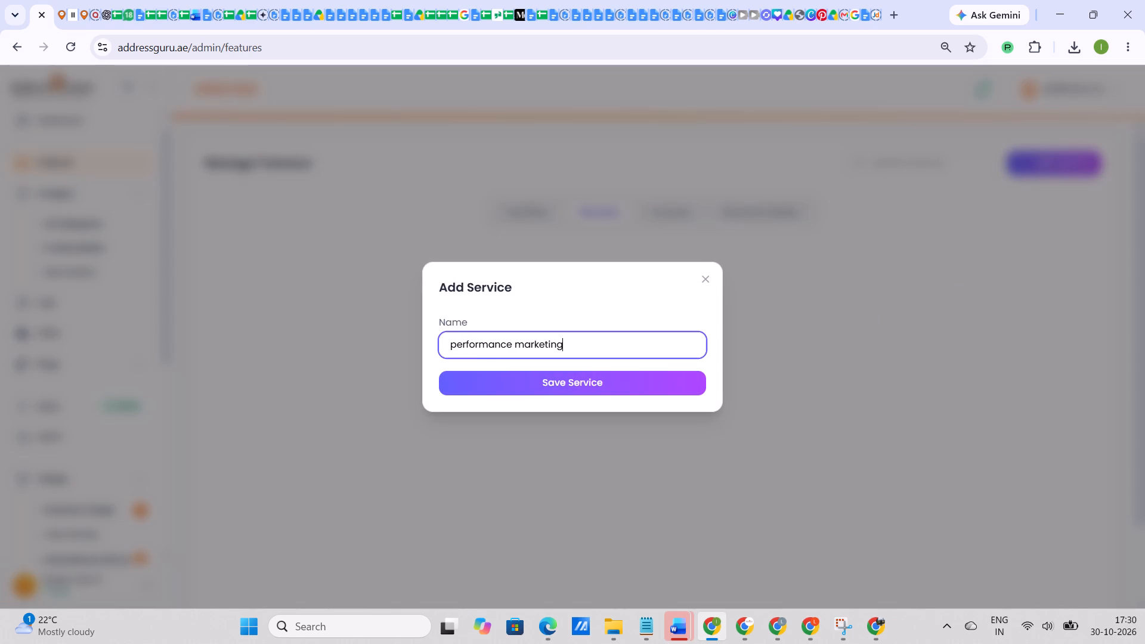
left_click(458, 345)
key("BackSpace")
left_click(528, 349)
key("Left")
key("BackSpace")
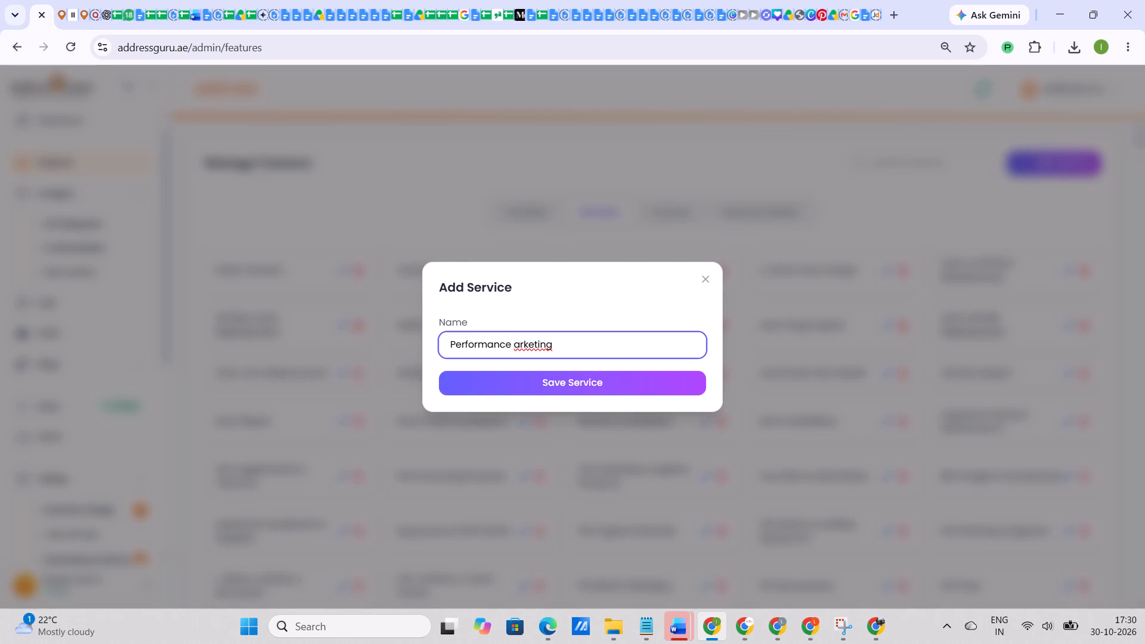
key("m")
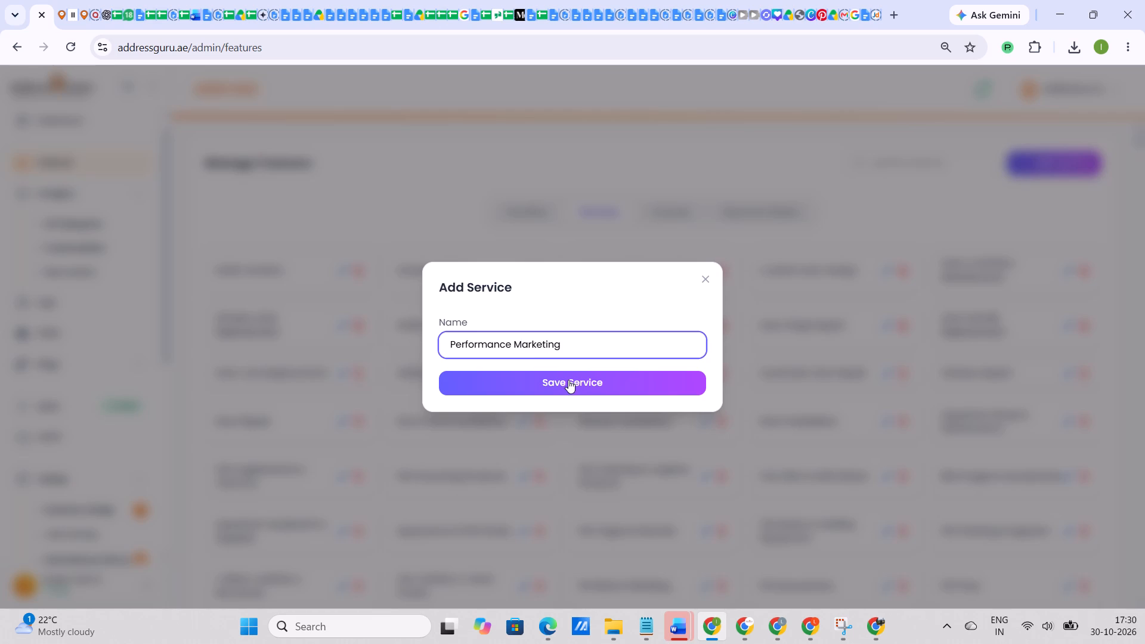
left_click(568, 379)
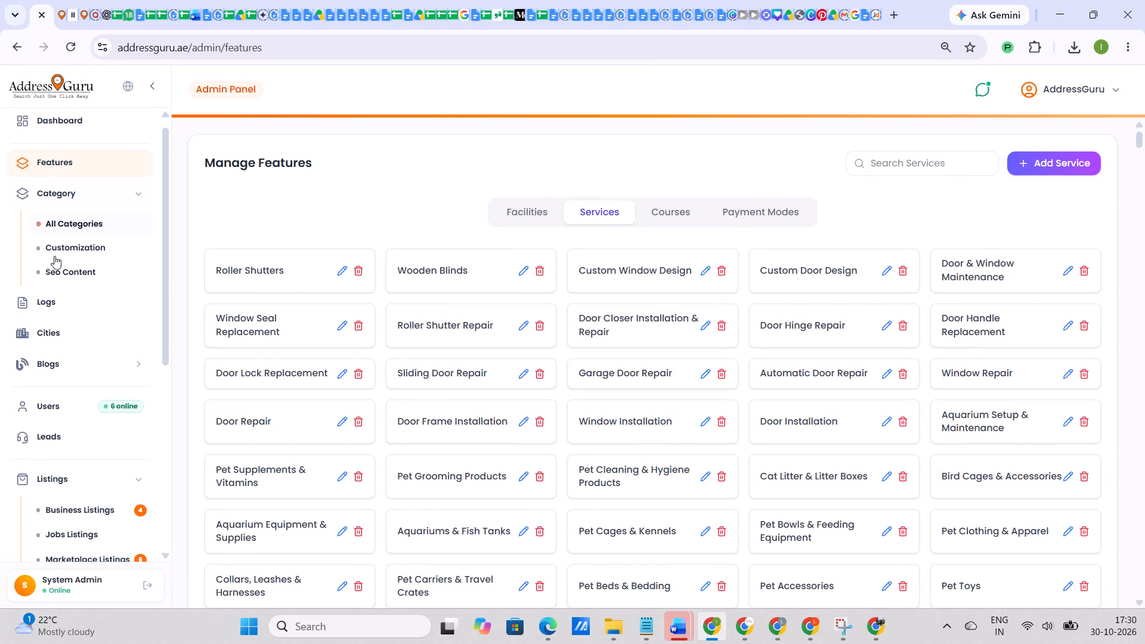
Find the Digital Marketing Agency category by searching "DIGI" and assign the Performance Marketing service to it.
left_click(72, 221)
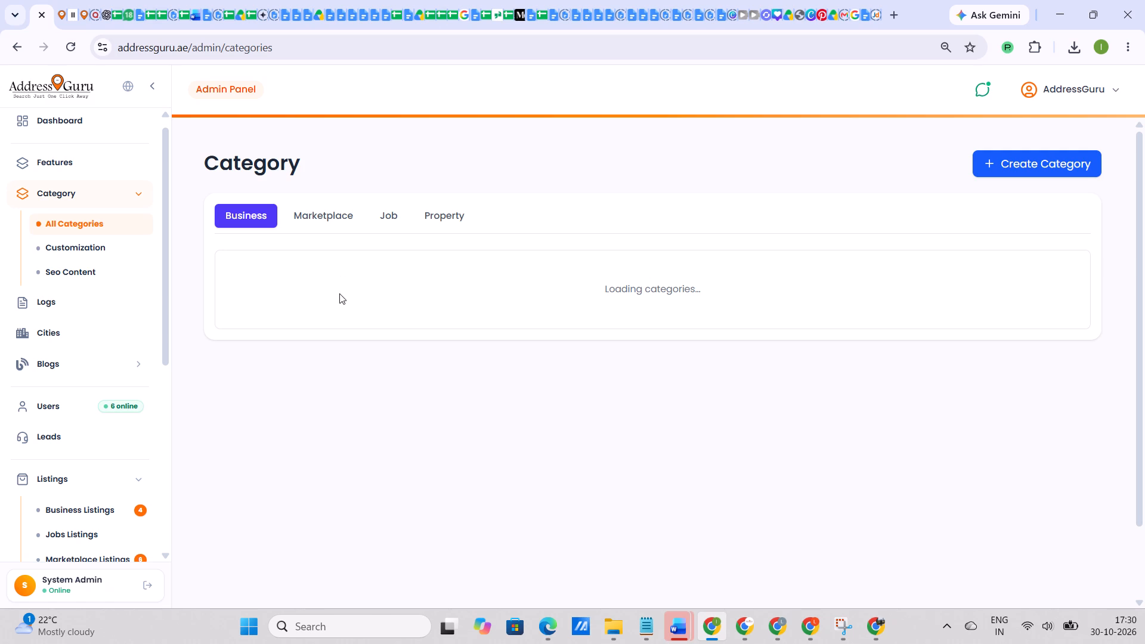
left_click(302, 255)
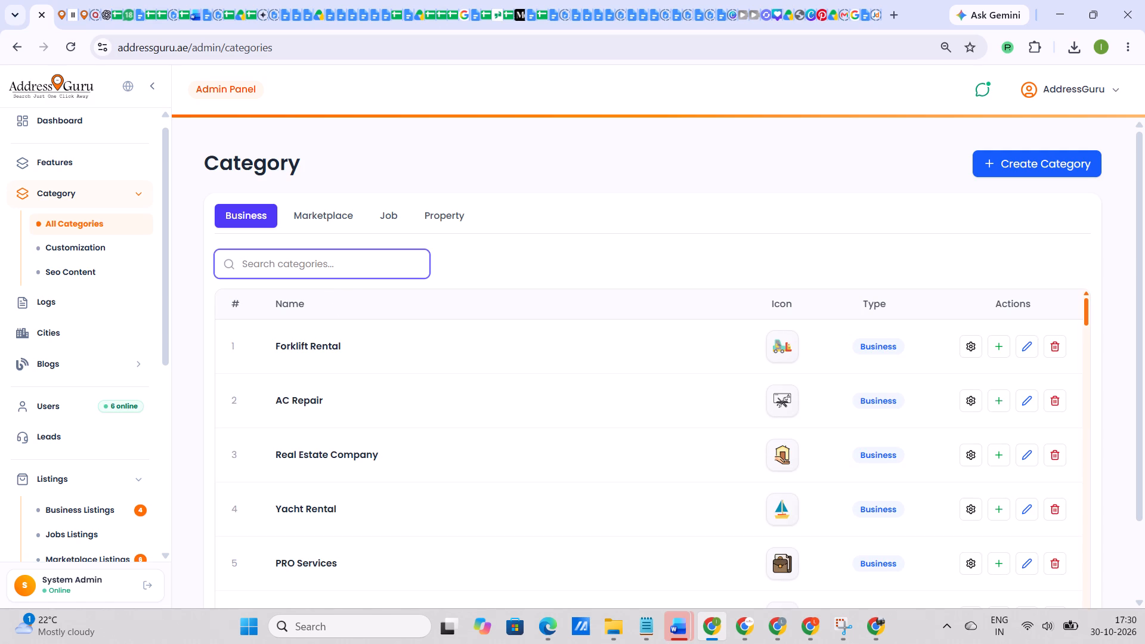
type("DIH")
key("BackSpace")
type("GI")
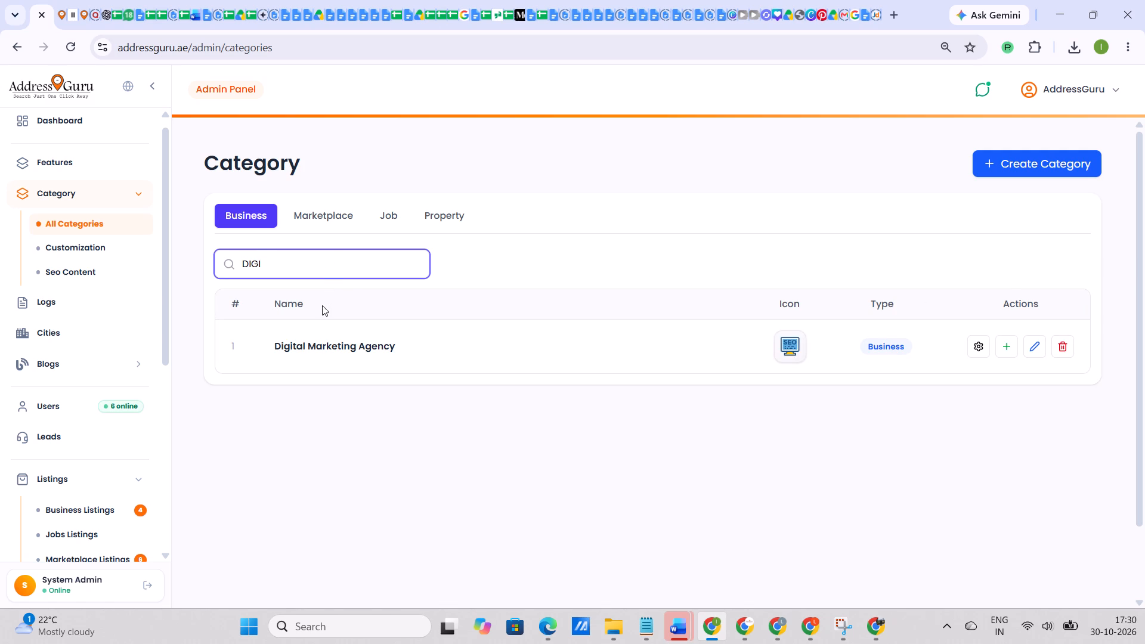
left_click(1030, 351)
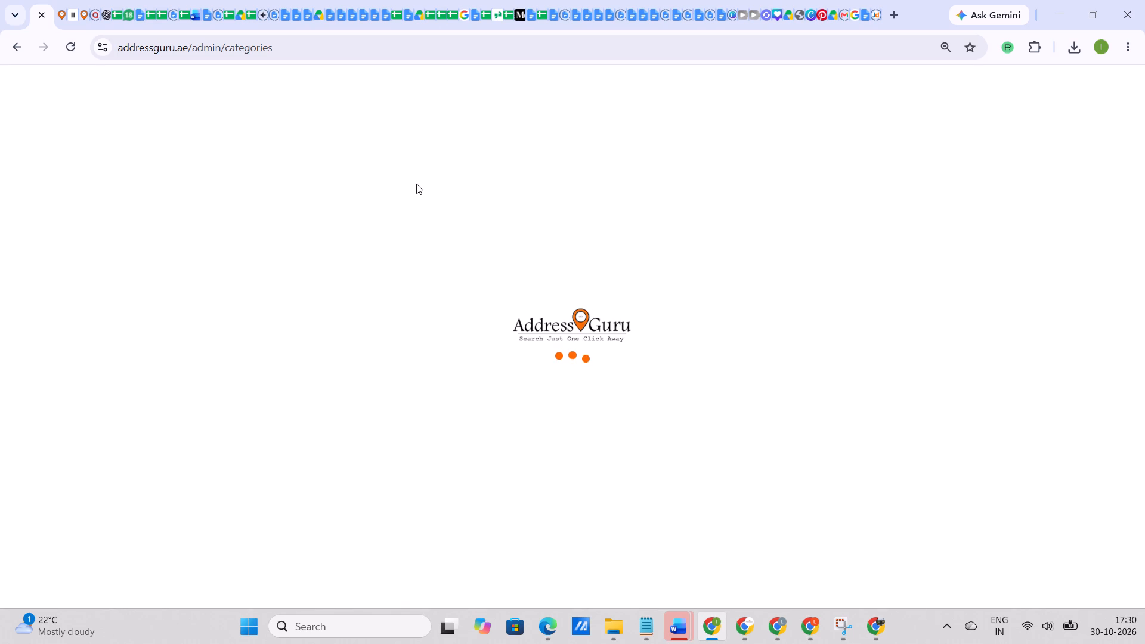
left_click(392, 183)
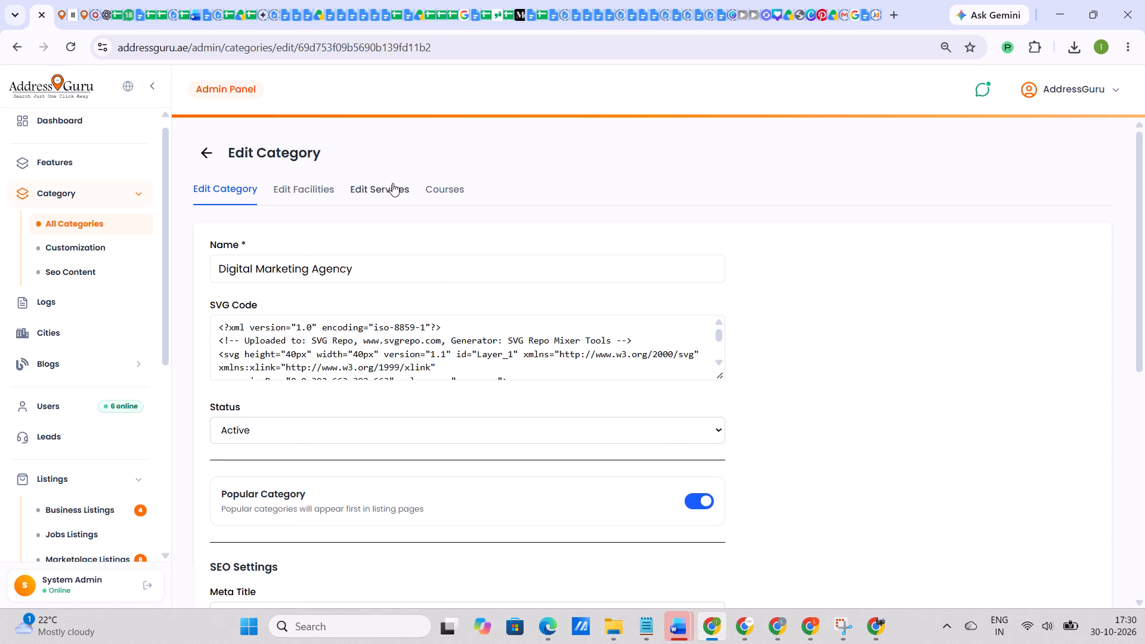
left_click(1036, 256)
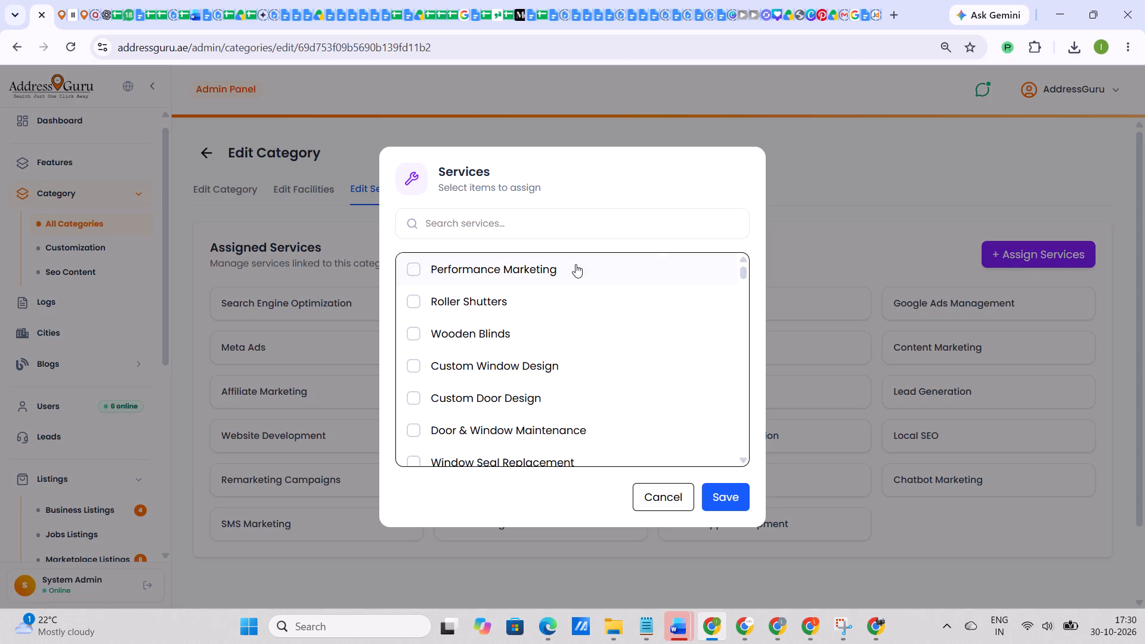
left_click(567, 262)
left_click(732, 490)
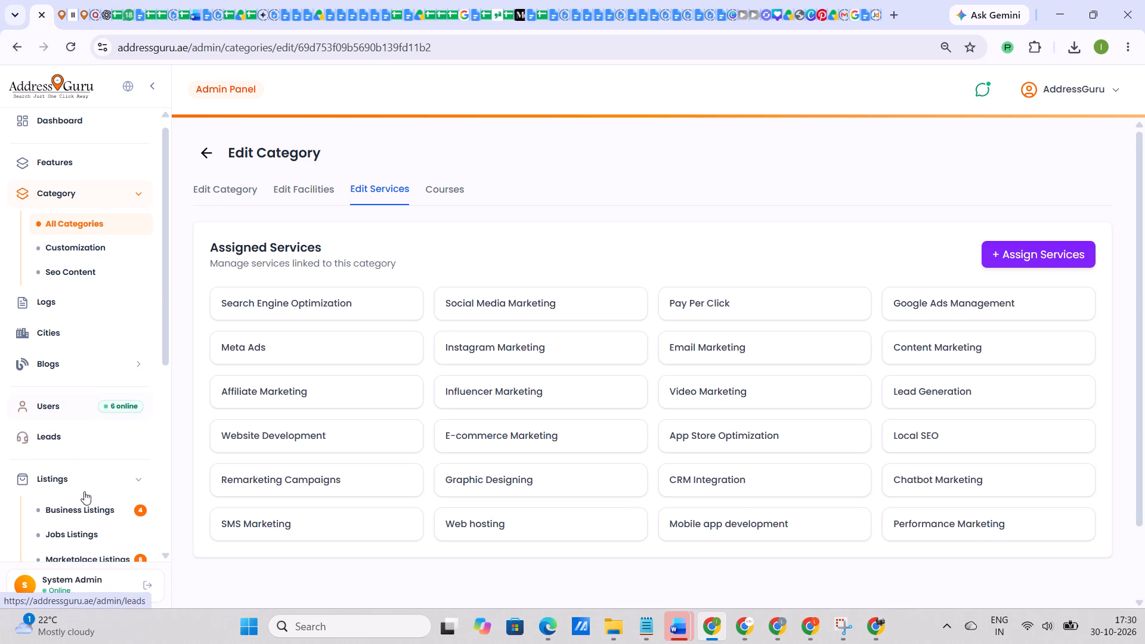
Reopen the Klever Tech Solutions business listing for editing, add the Performance Marketing service, and submit the business information part.
left_click(98, 522)
left_click(101, 512)
scroll(413, 454, "down", 2)
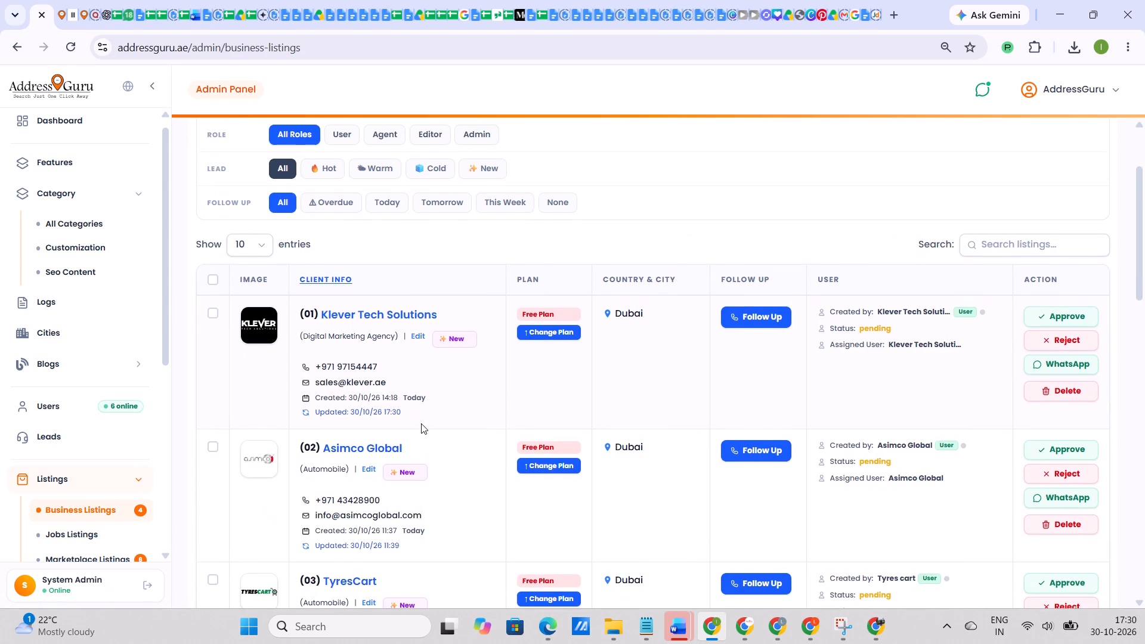
left_click(414, 338)
scroll(411, 384, "down", 1)
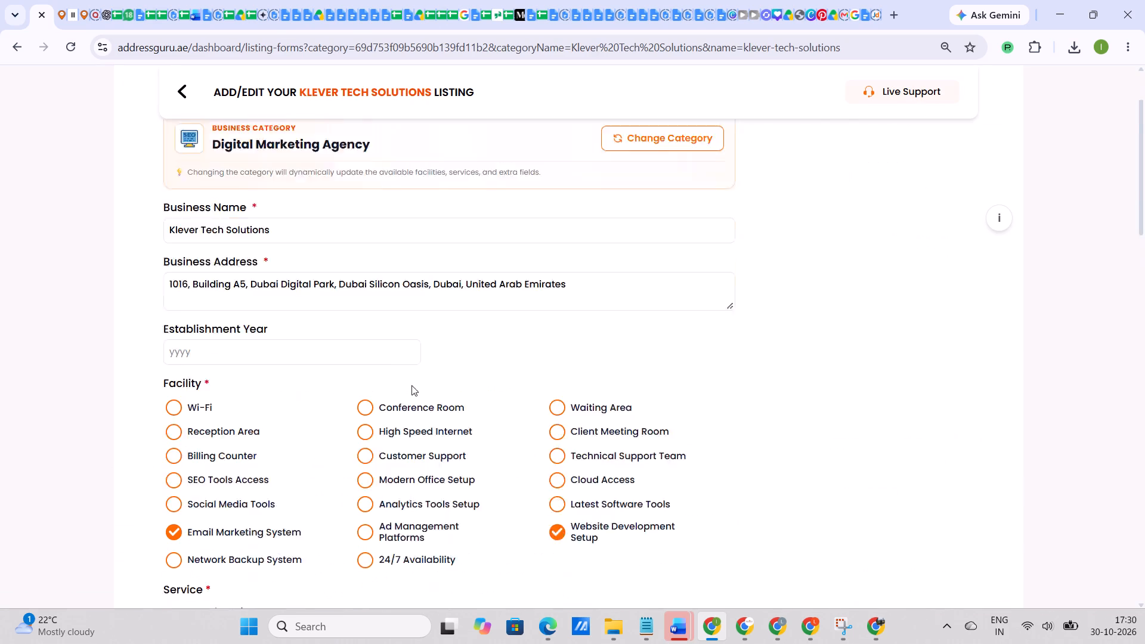
scroll(411, 385, "down", 2)
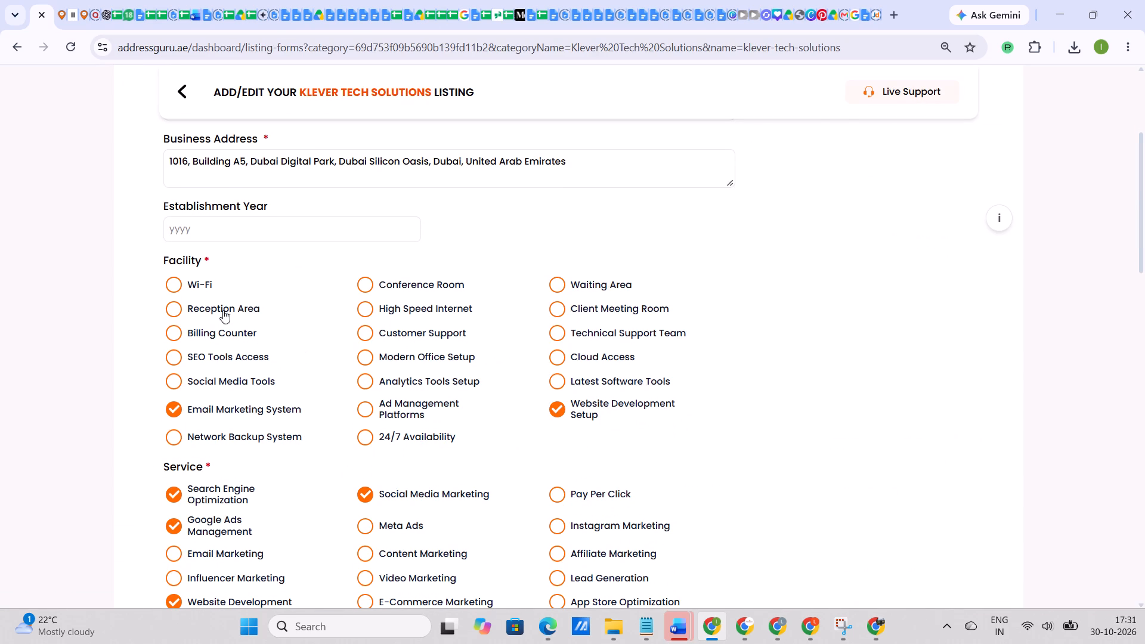
scroll(237, 329, "down", 3)
scroll(453, 449, "down", 1)
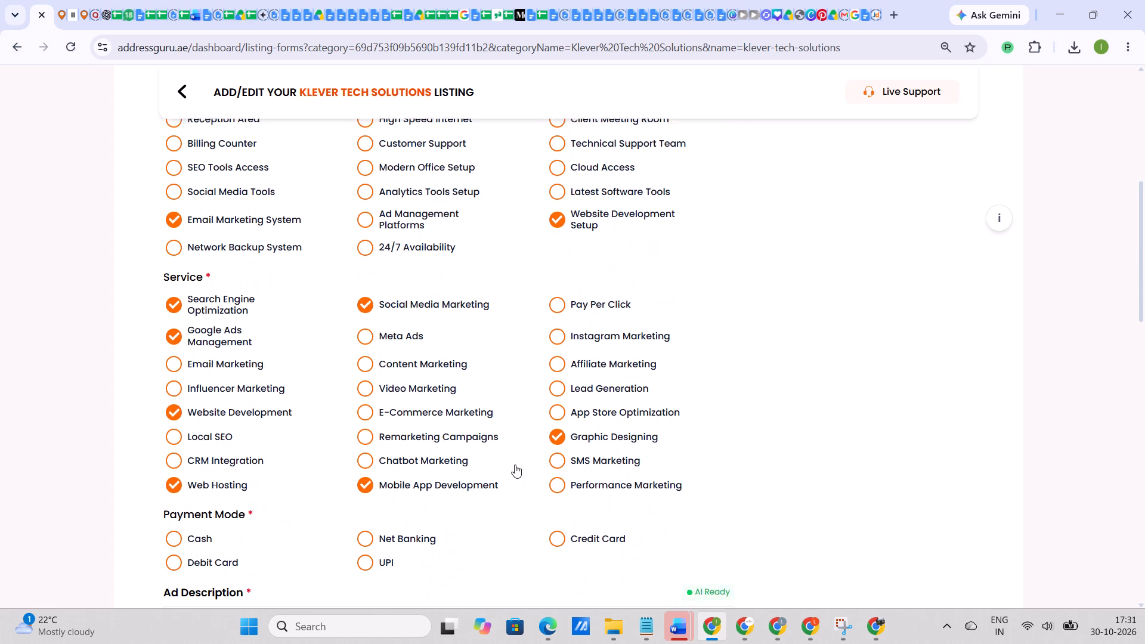
scroll(515, 465, "down", 1)
left_click(550, 478)
scroll(618, 484, "down", 4)
scroll(881, 450, "down", 3)
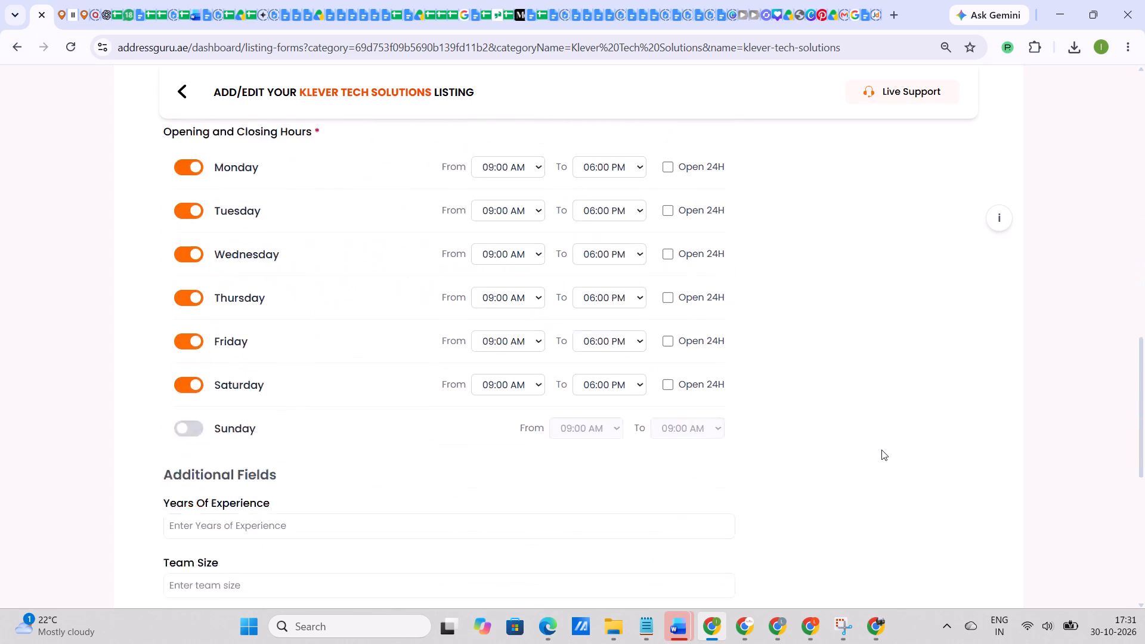
scroll(881, 450, "down", 1)
left_click(947, 497)
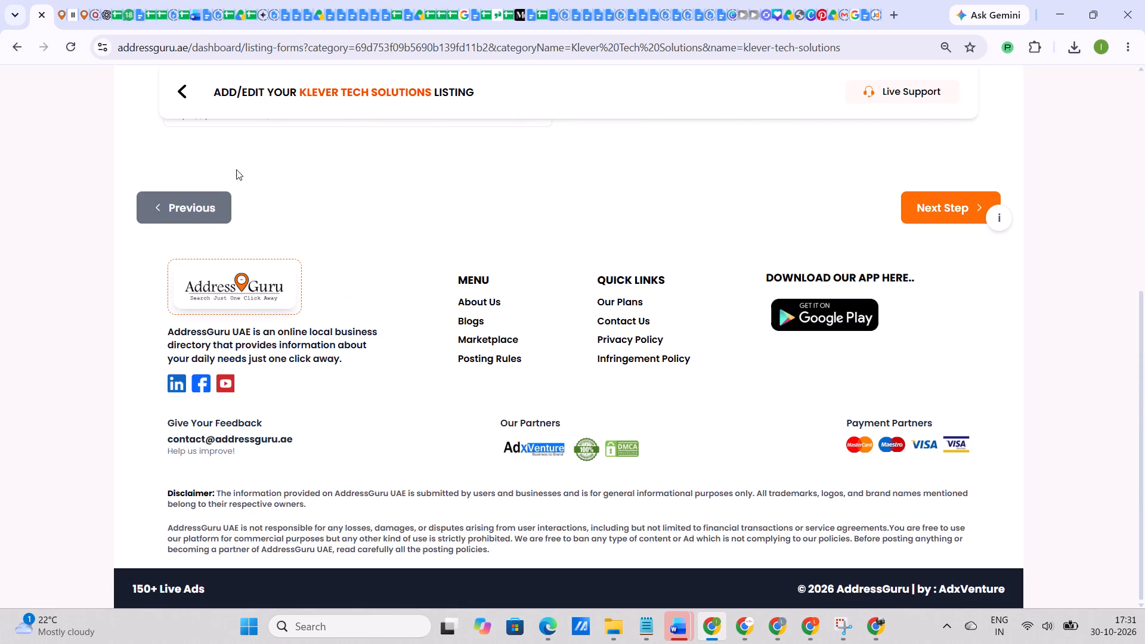
Check the listing's social details, go back to the business information, and review its facilities, services, payment modes and ad description.
scroll(317, 243, "up", 4)
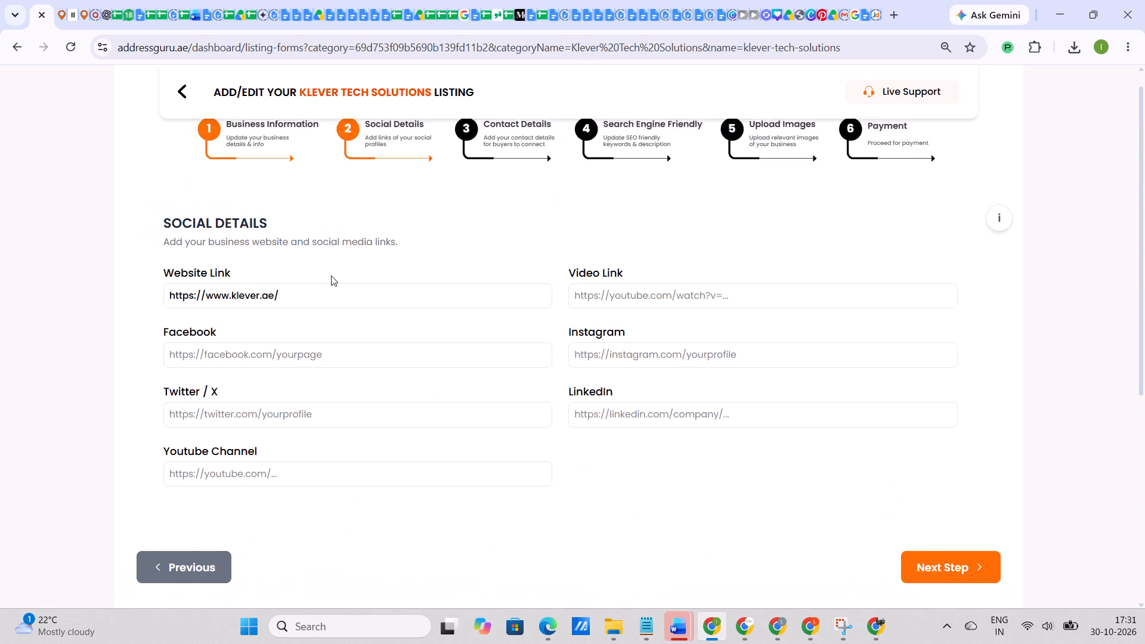
scroll(305, 340, "down", 2)
left_click(211, 368)
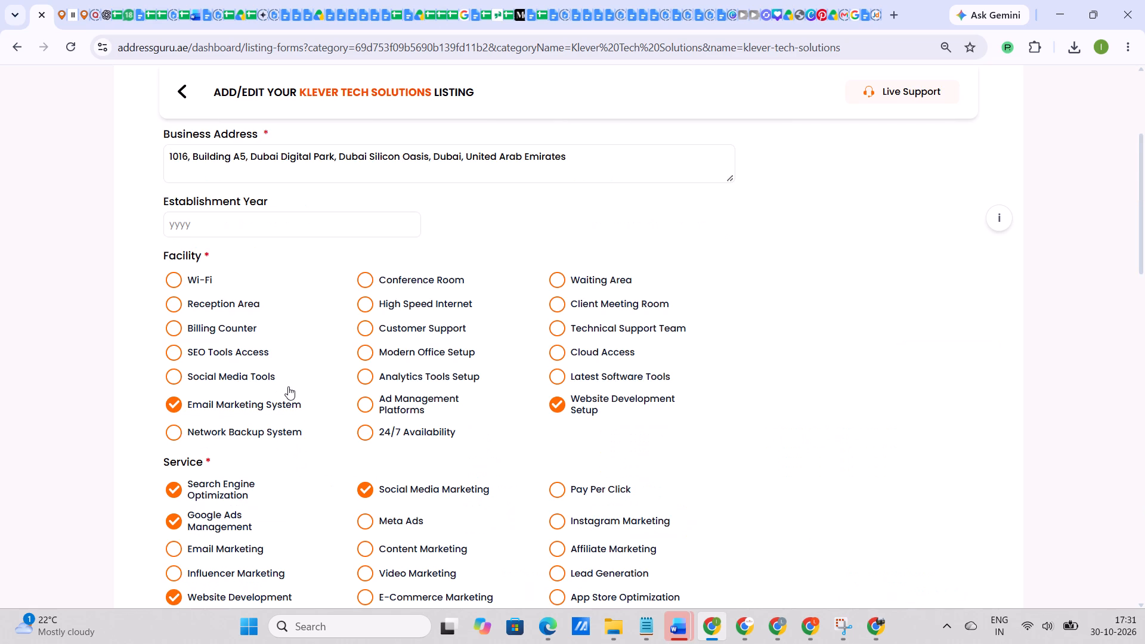
scroll(288, 386, "down", 2)
scroll(288, 386, "up", 2)
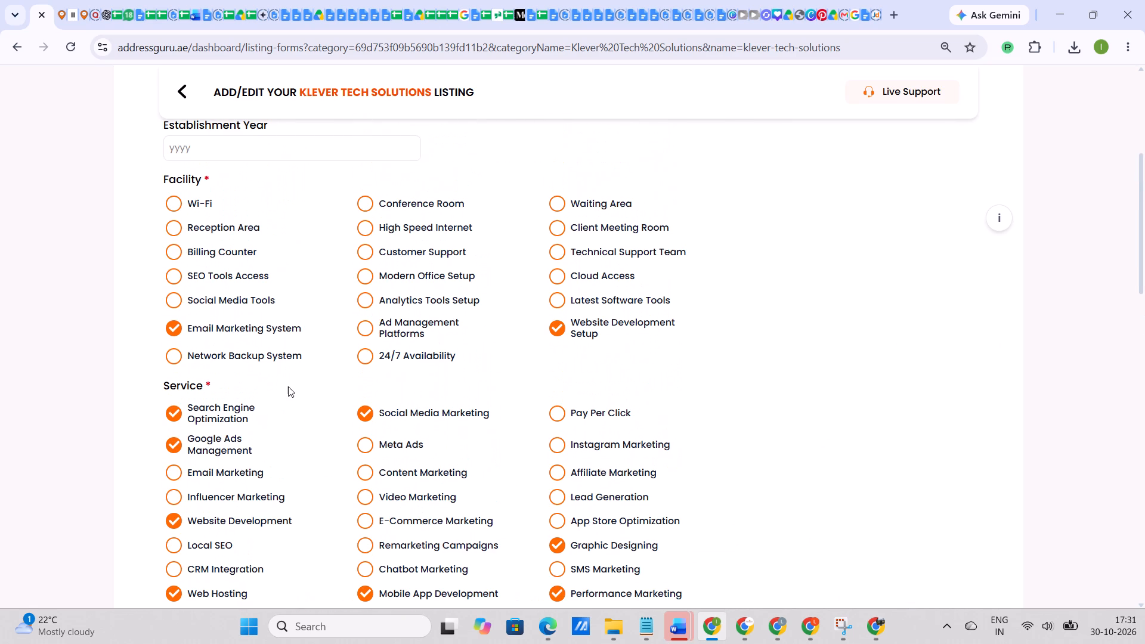
scroll(288, 386, "down", 1)
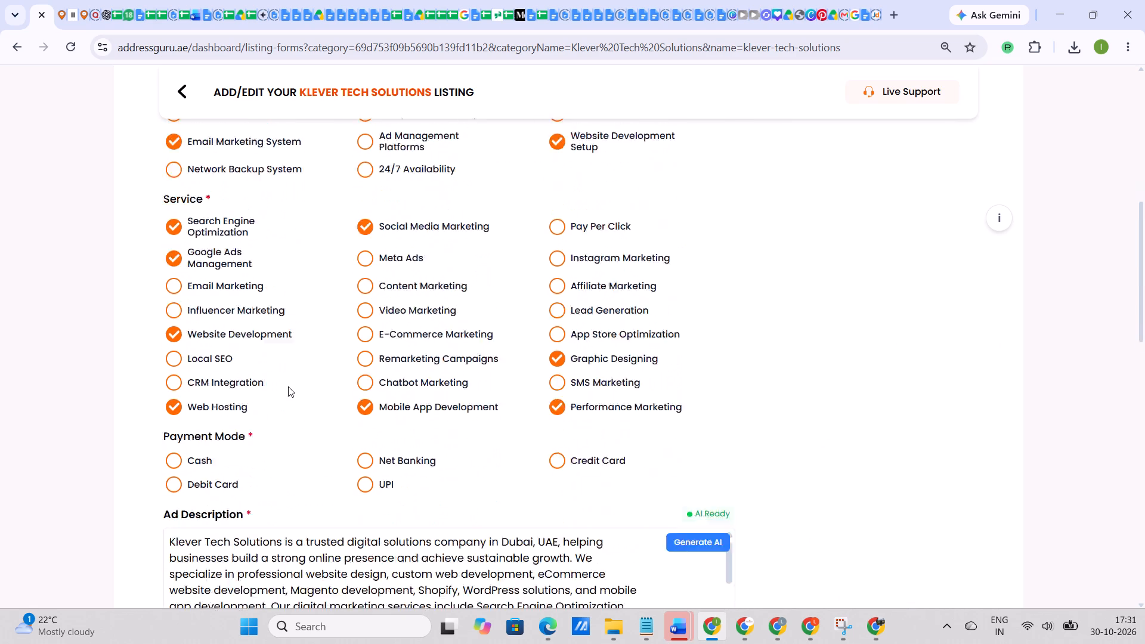
scroll(288, 386, "down", 5)
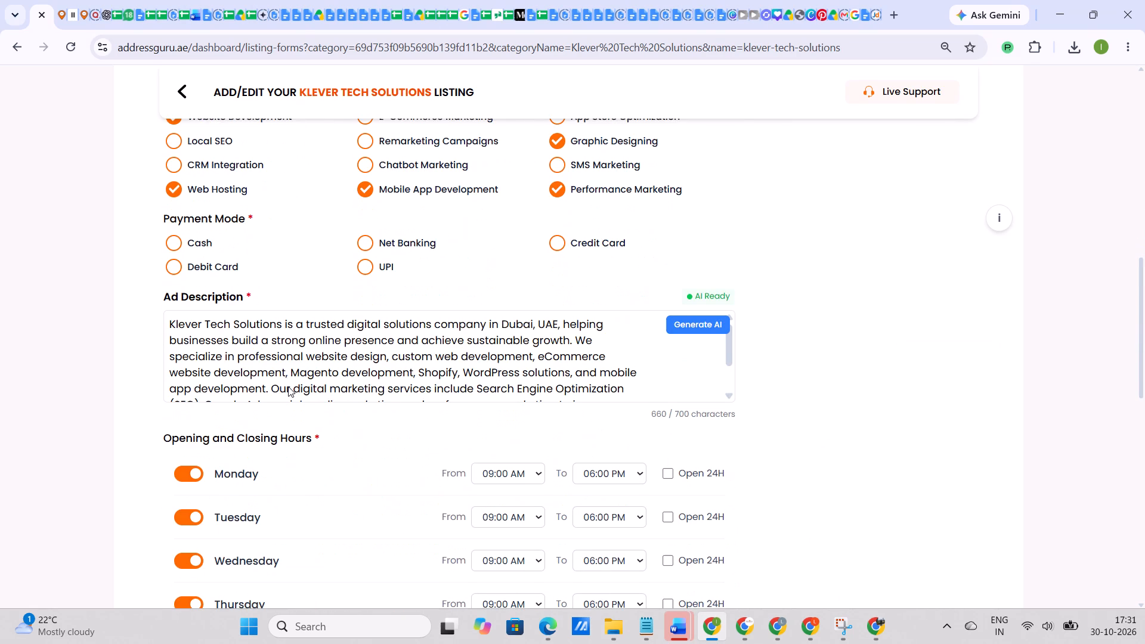
Finish checking the Klever Tech Solutions listing form, return to the pending business listings, and approve the Klever Tech Solutions listing.
scroll(288, 386, "down", 1)
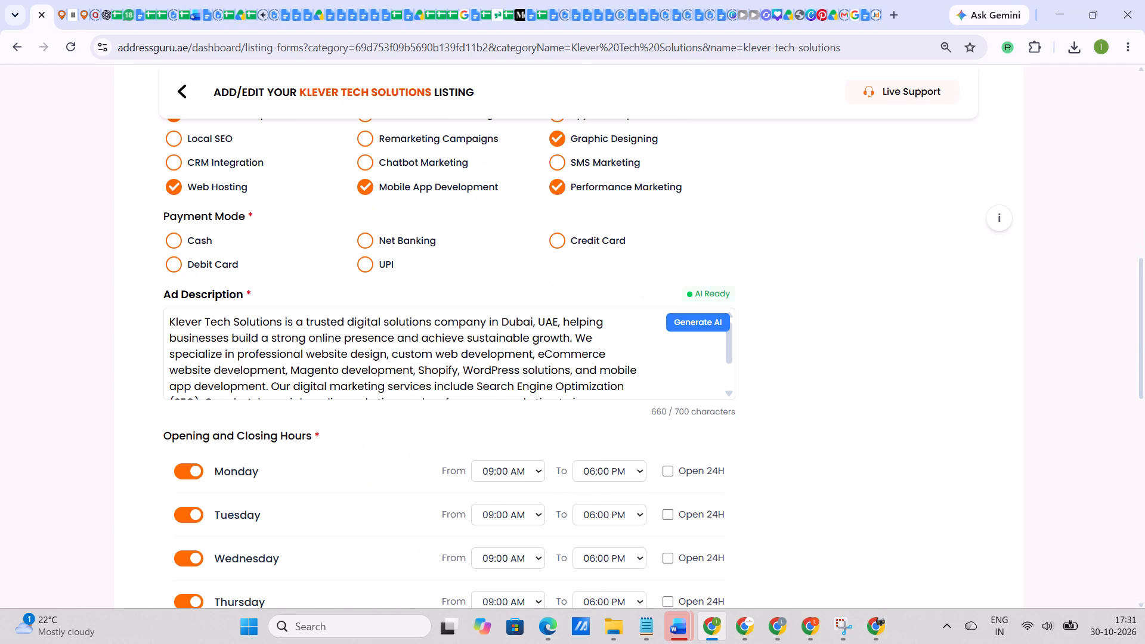
scroll(288, 386, "up", 1)
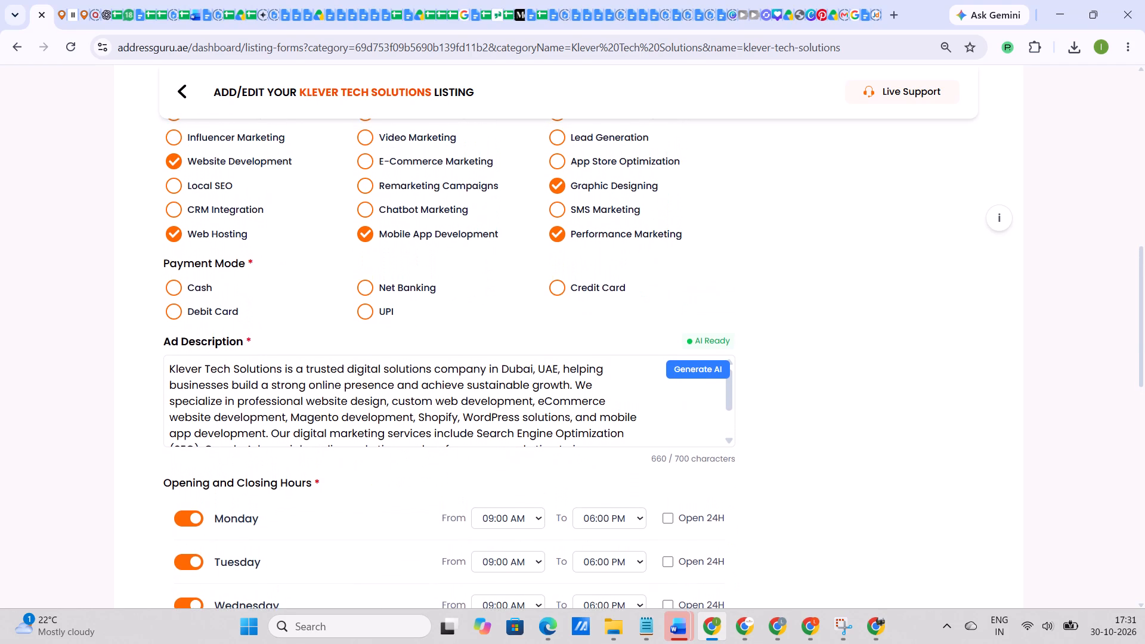
scroll(288, 386, "up", 2)
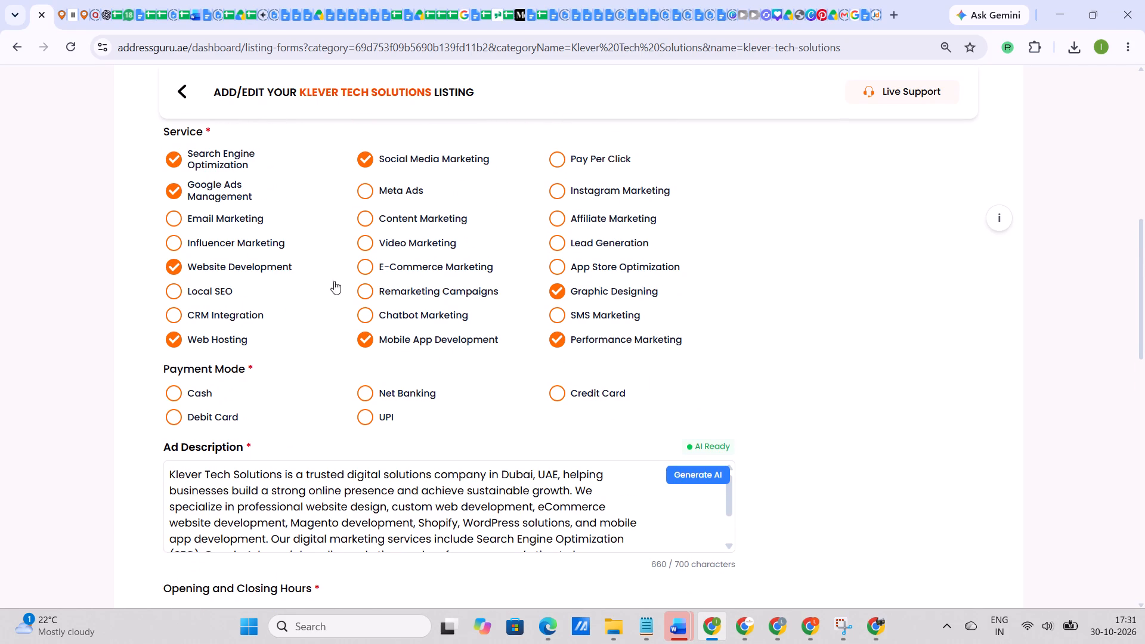
left_click(183, 95)
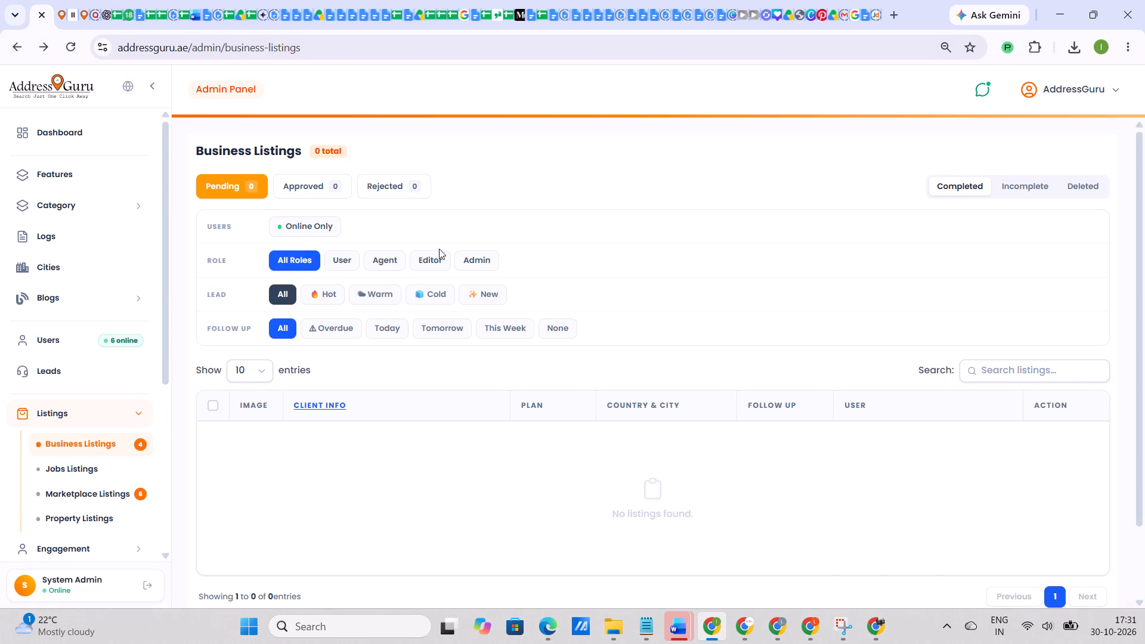
scroll(524, 249, "down", 3)
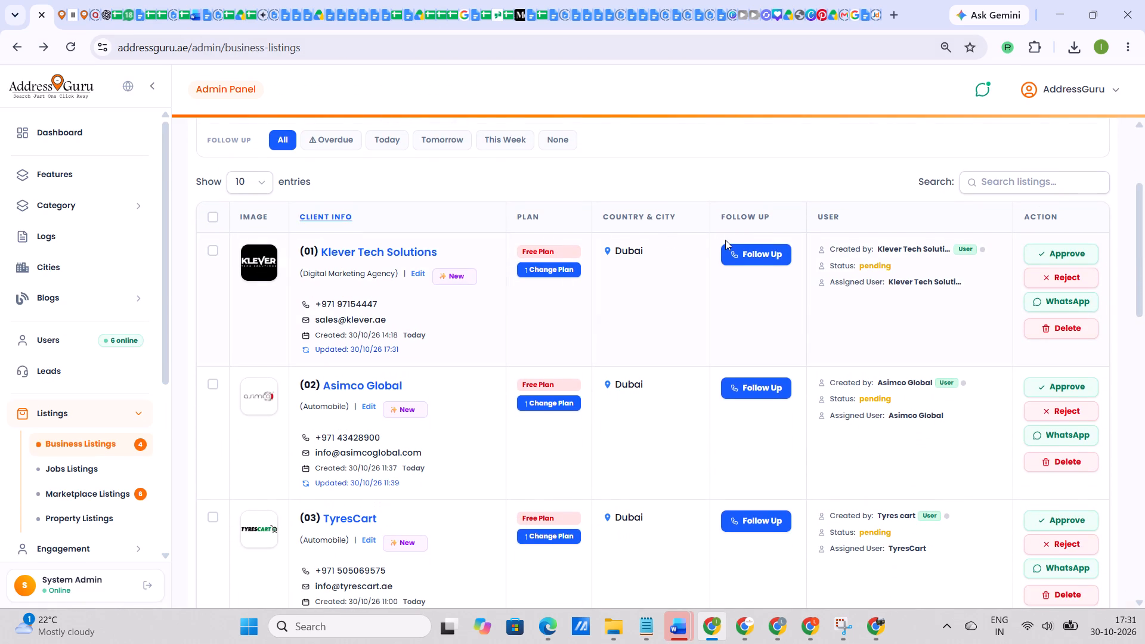
left_click(1066, 252)
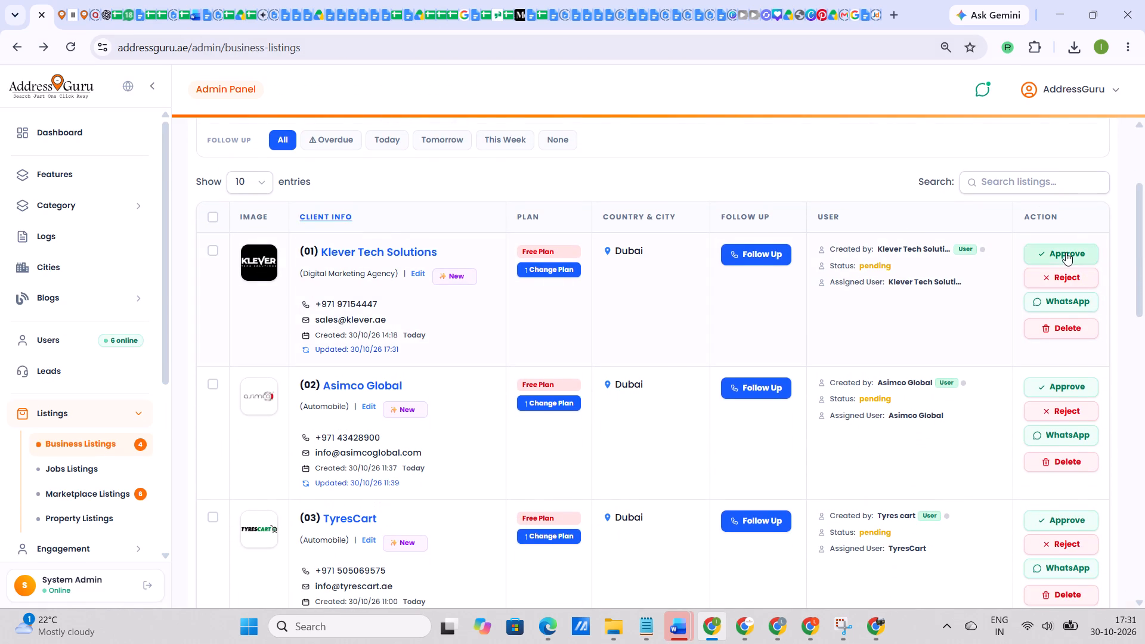
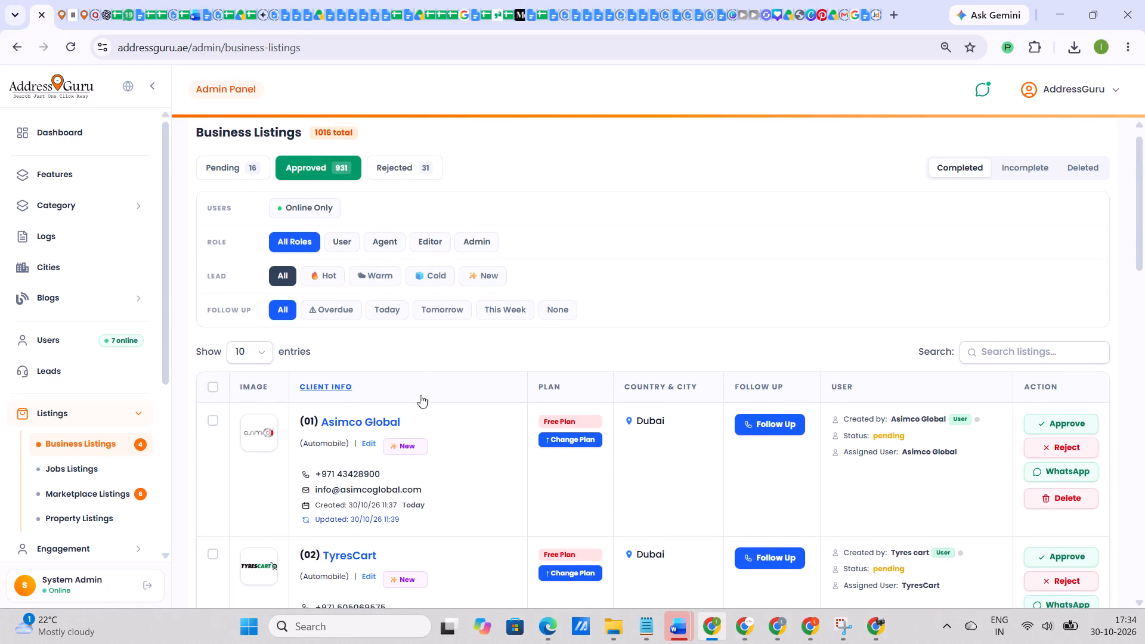
Select the contact e-mail address of the Klever Tech Solutions listing among the approved business listings.
scroll(407, 417, "down", 1)
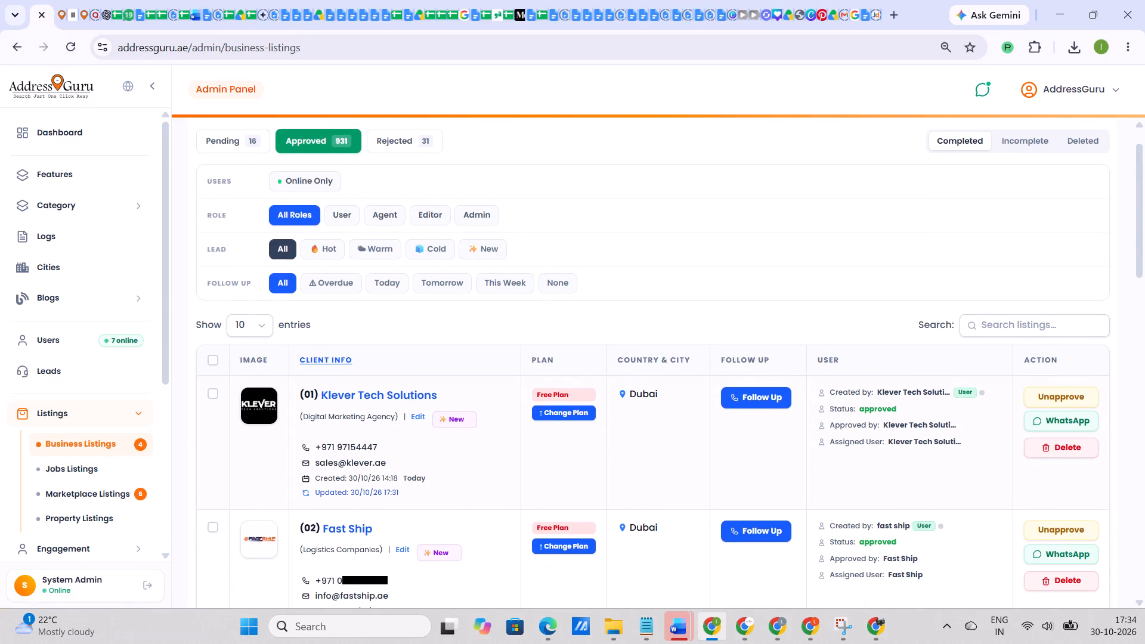
left_click_drag(389, 463, 305, 459)
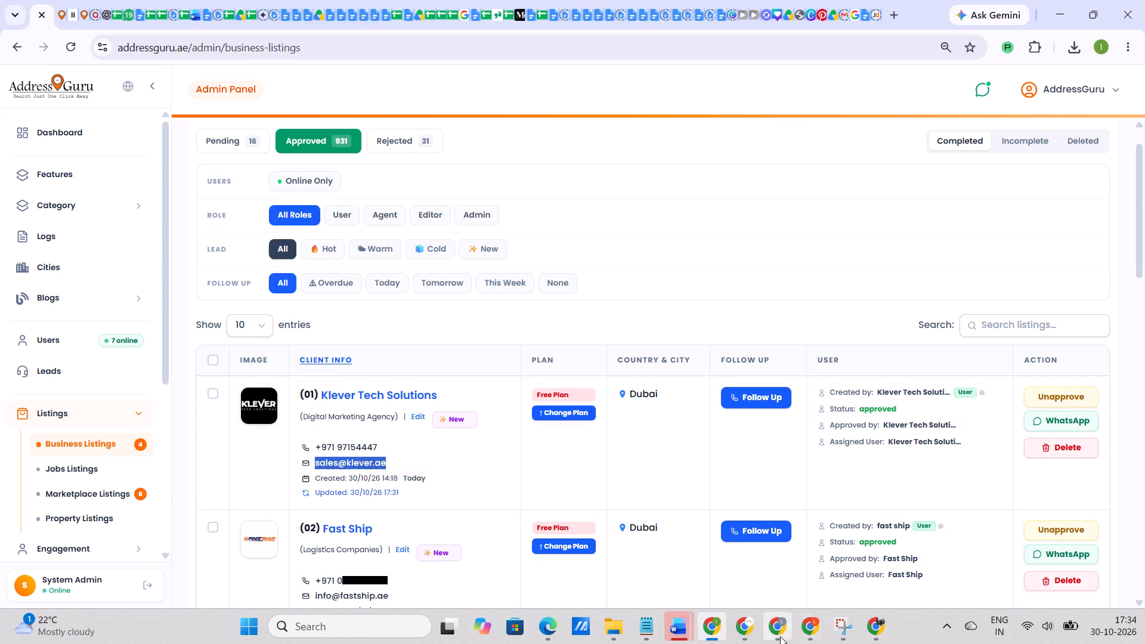
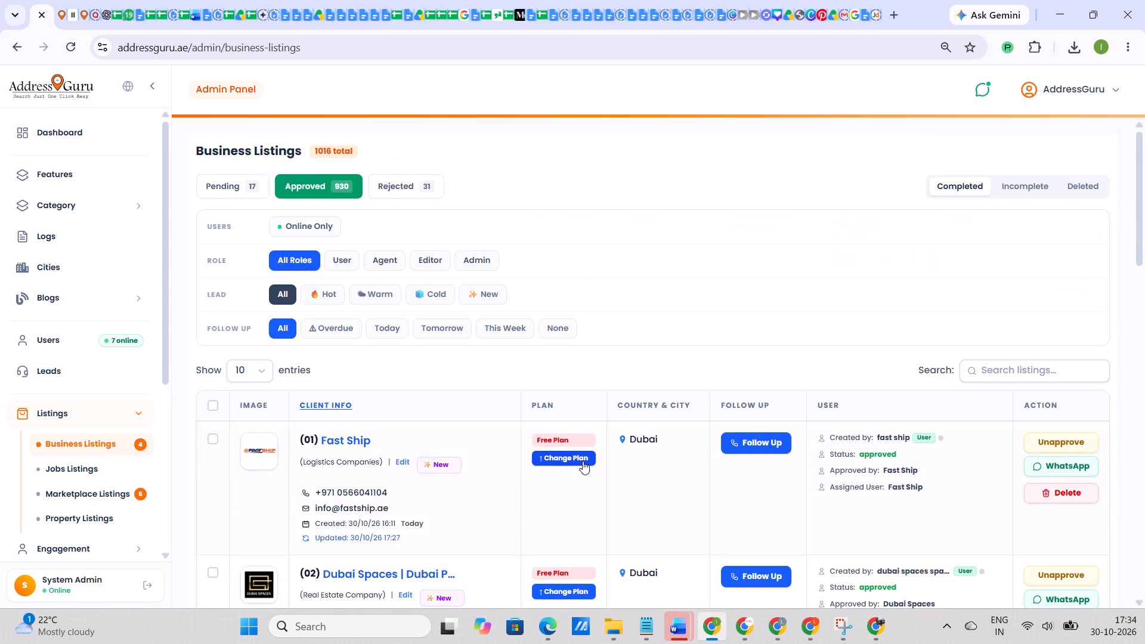
Approve the pending Klever Tech Solutions business listing and notify its owner by both WhatsApp message and email notification.
scroll(335, 353, "down", 1)
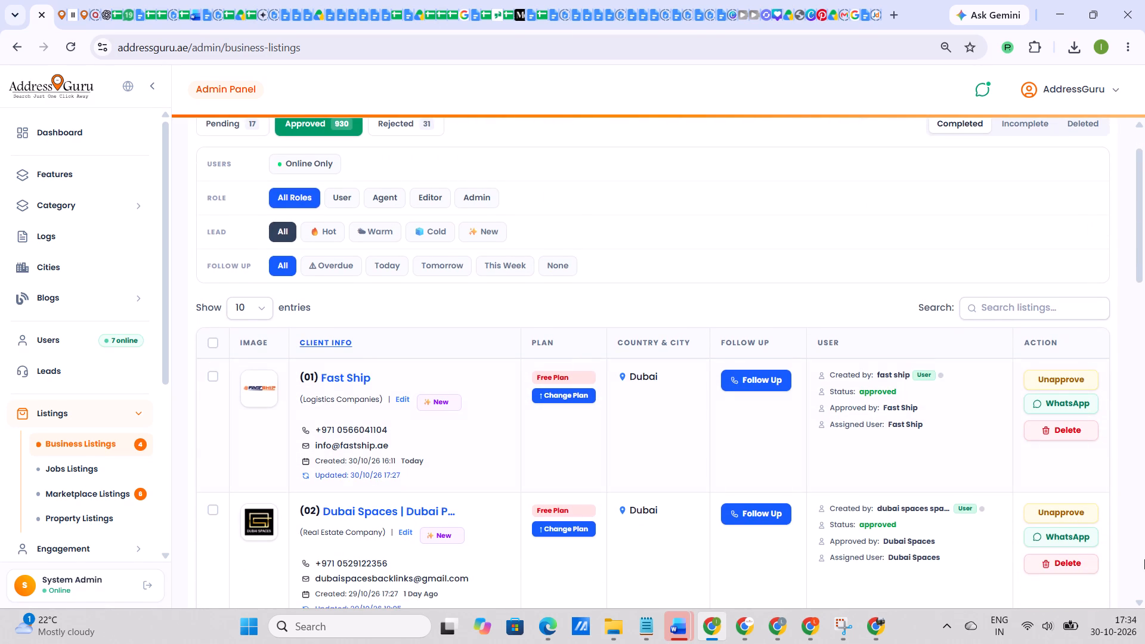
left_click(236, 128)
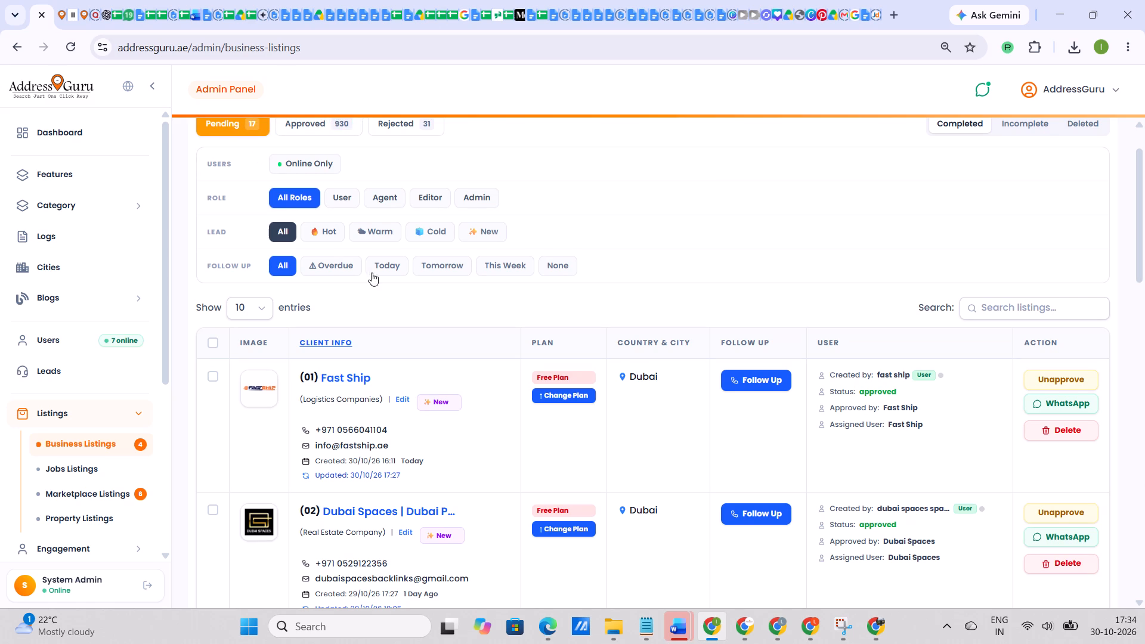
scroll(425, 331, "down", 1)
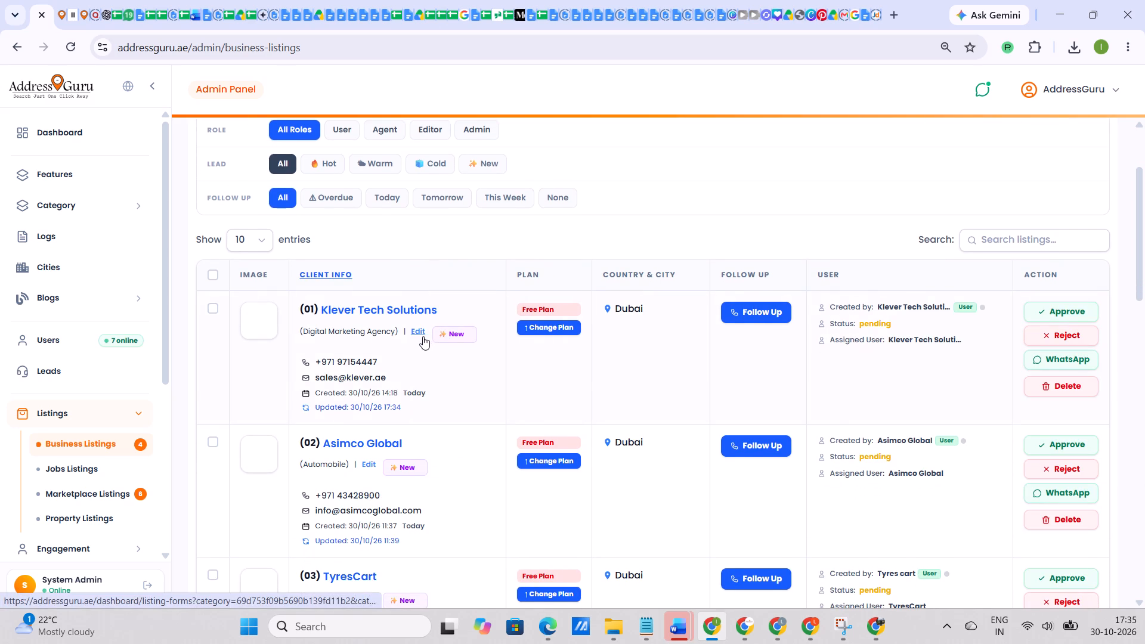
left_click(1050, 316)
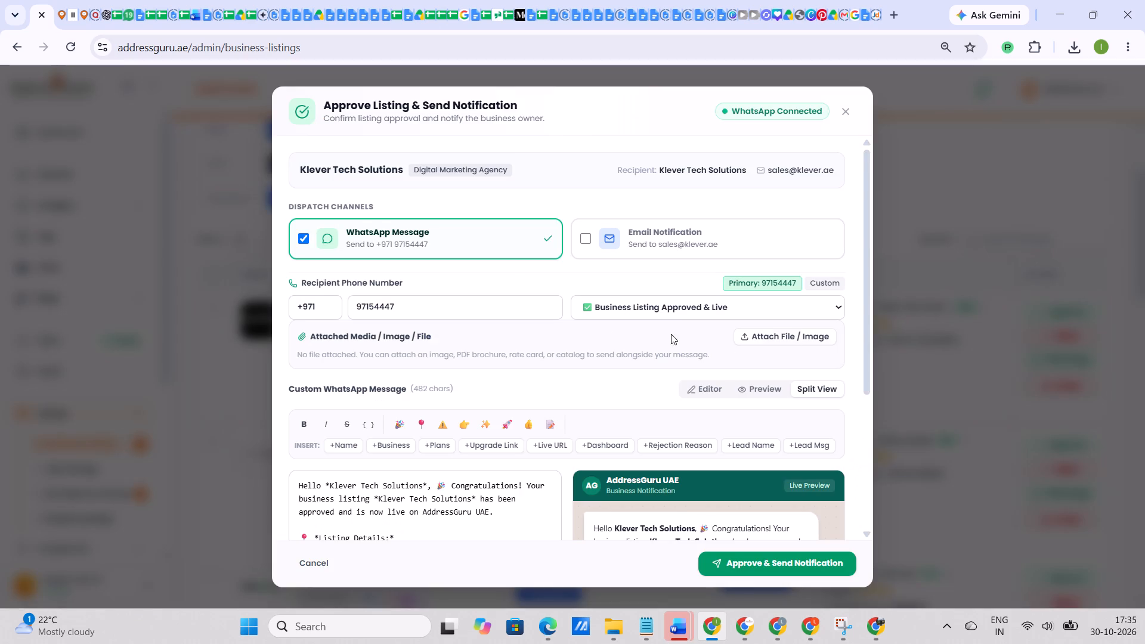
left_click(599, 239)
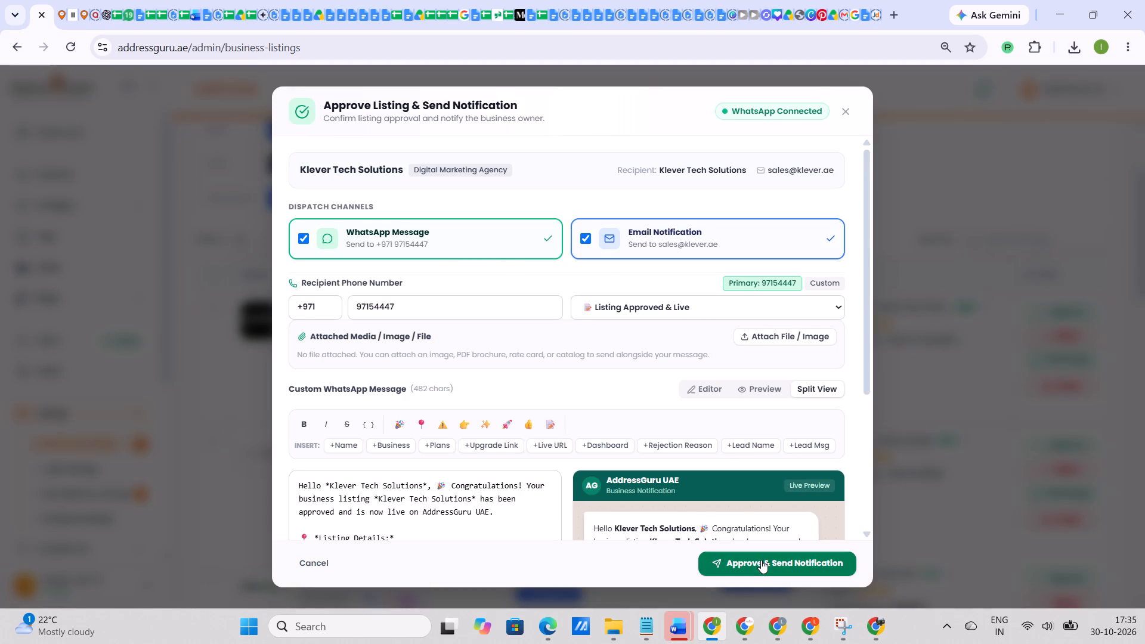
left_click(761, 560)
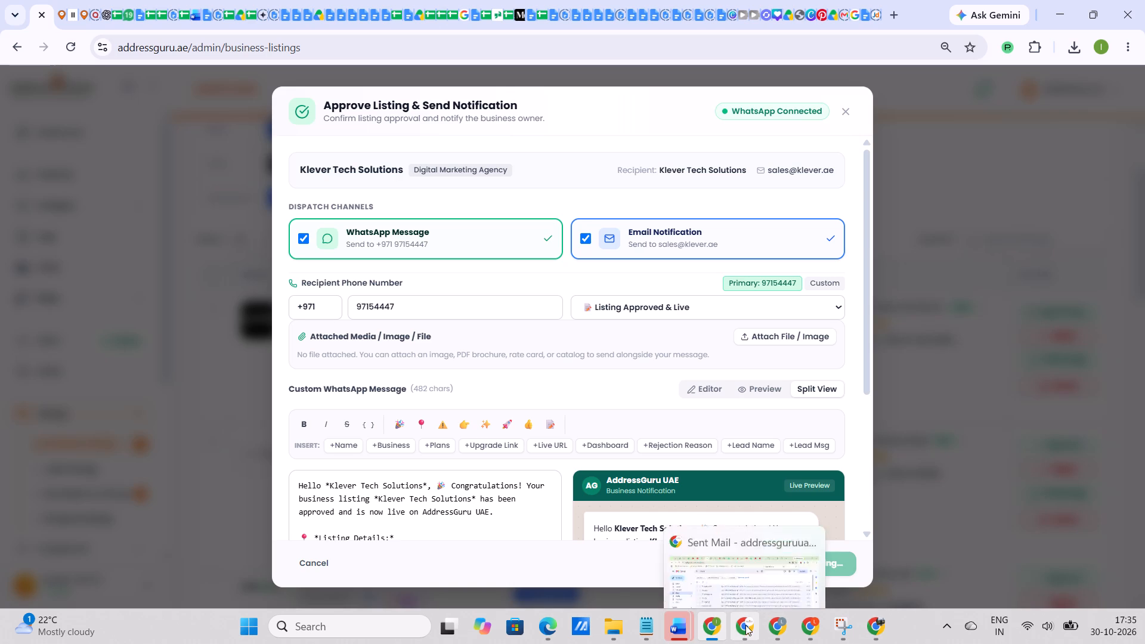
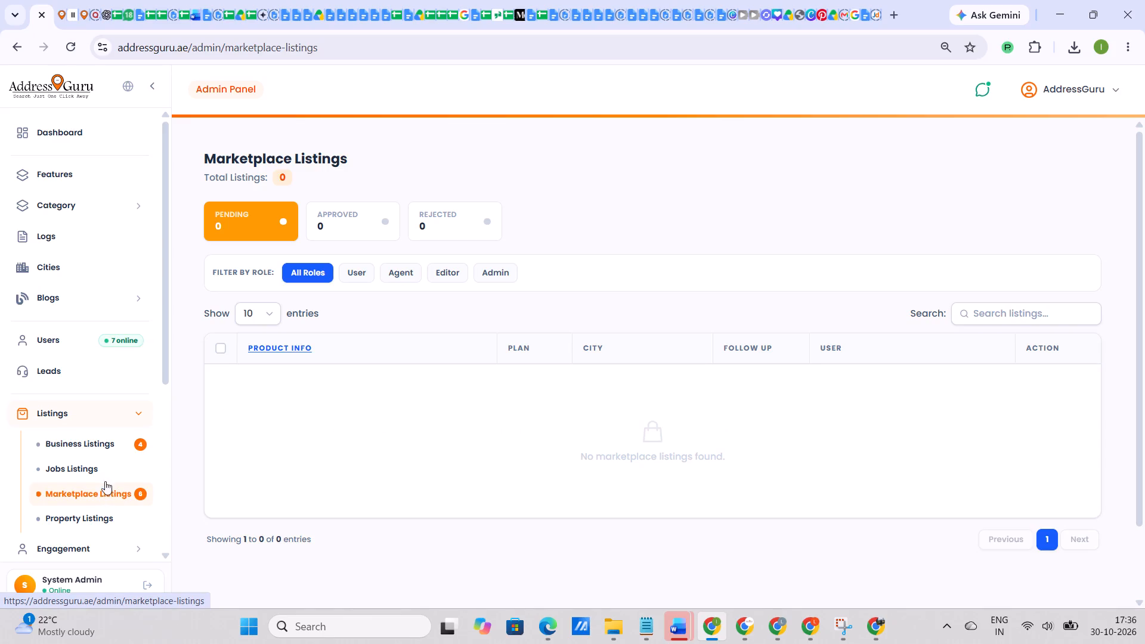
Switch between the business and marketplace listings to check the pending marketplace entries.
left_click(96, 436)
left_click(102, 501)
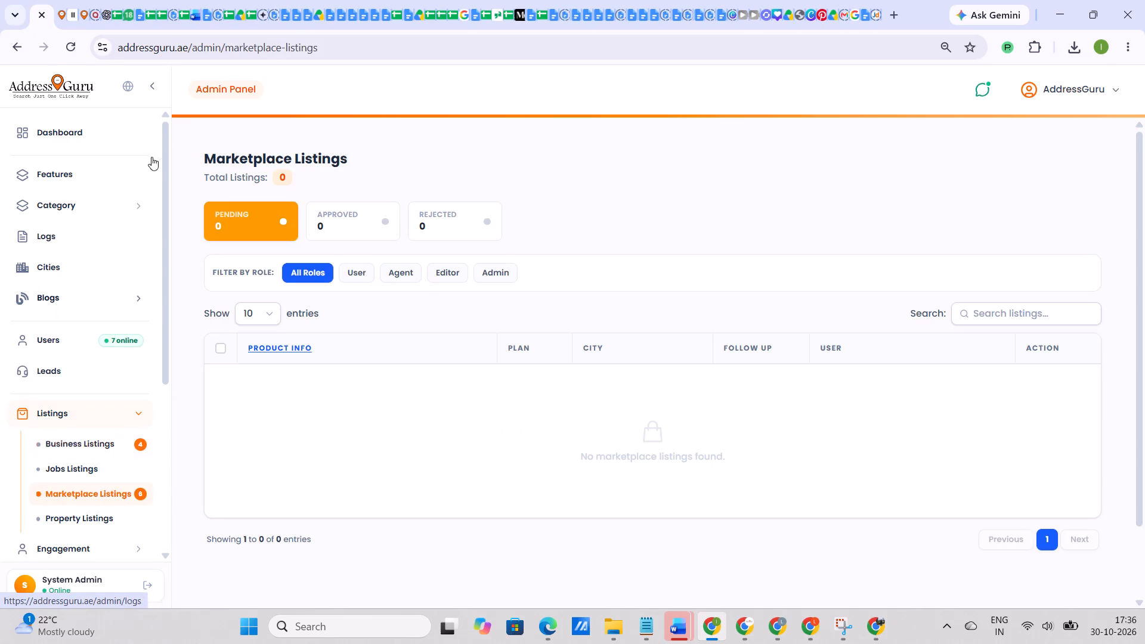
Go to the site's login page at addressguru.ae/login.
left_click_drag(195, 50, 541, 57)
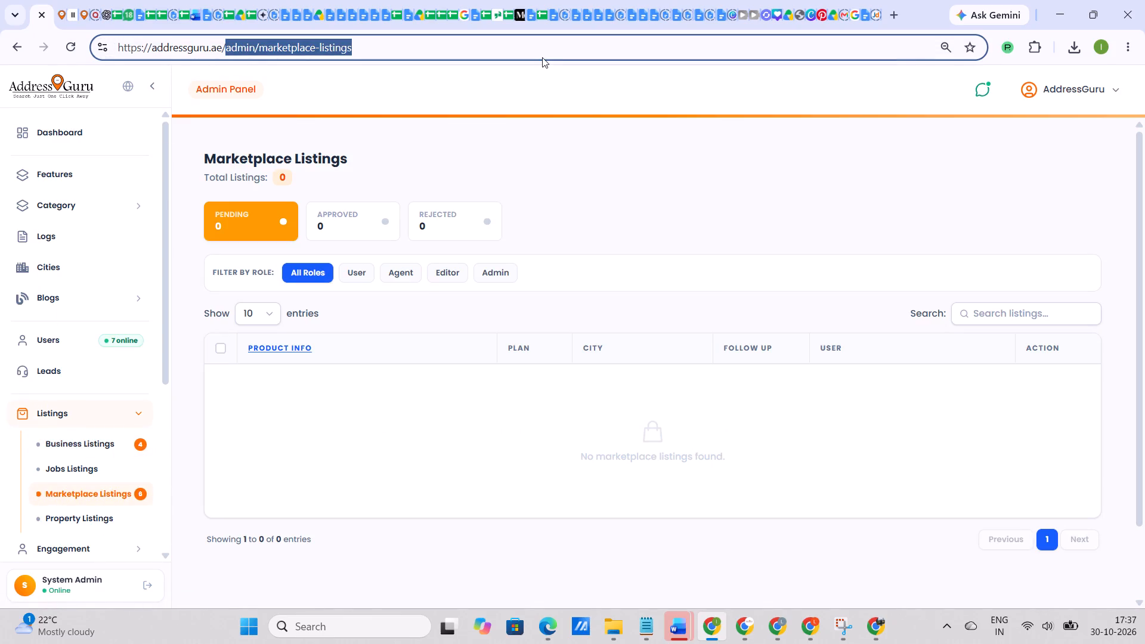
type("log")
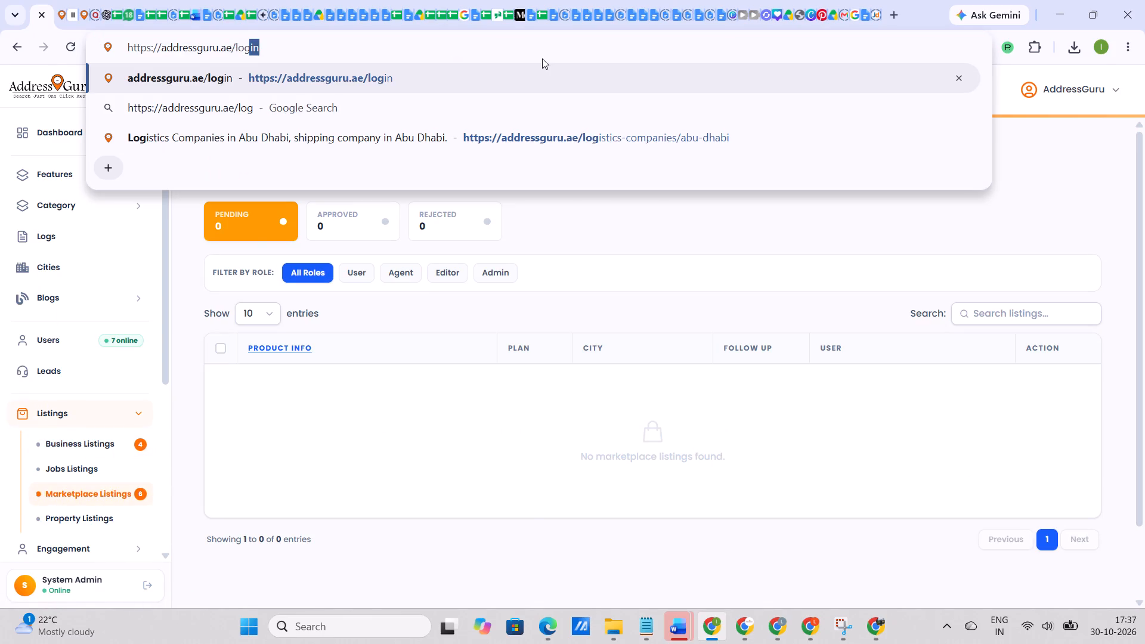